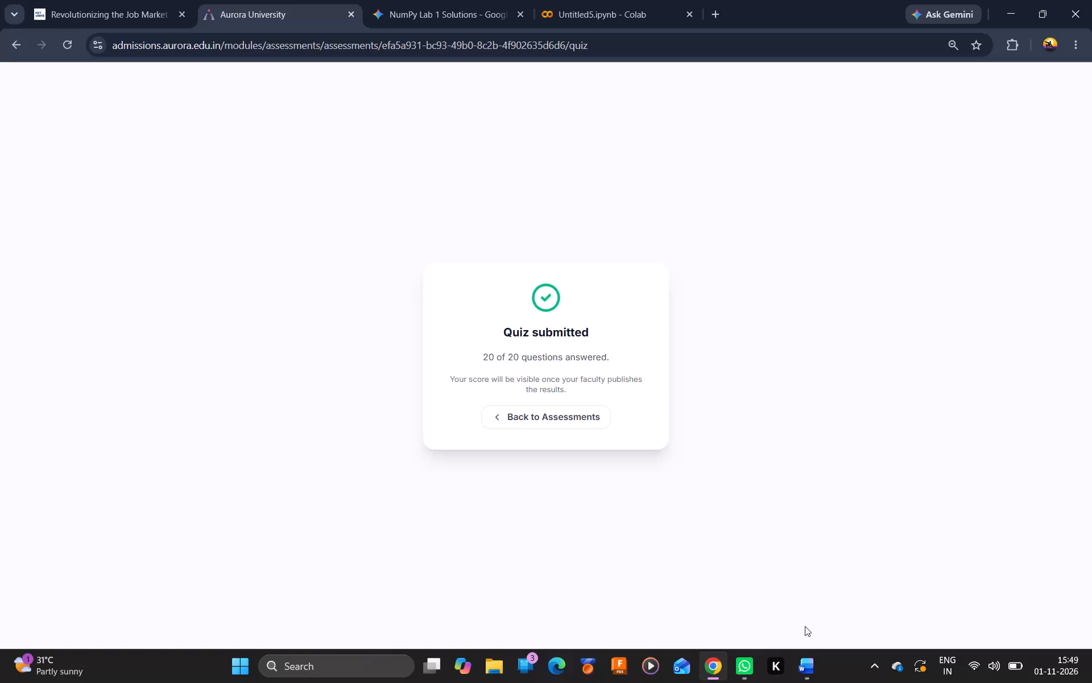
# Switch to the Word document and add a second bullet under the NumPy Attributes explanation reading "Then decleare a matrix".
pyautogui.click(784, 602)
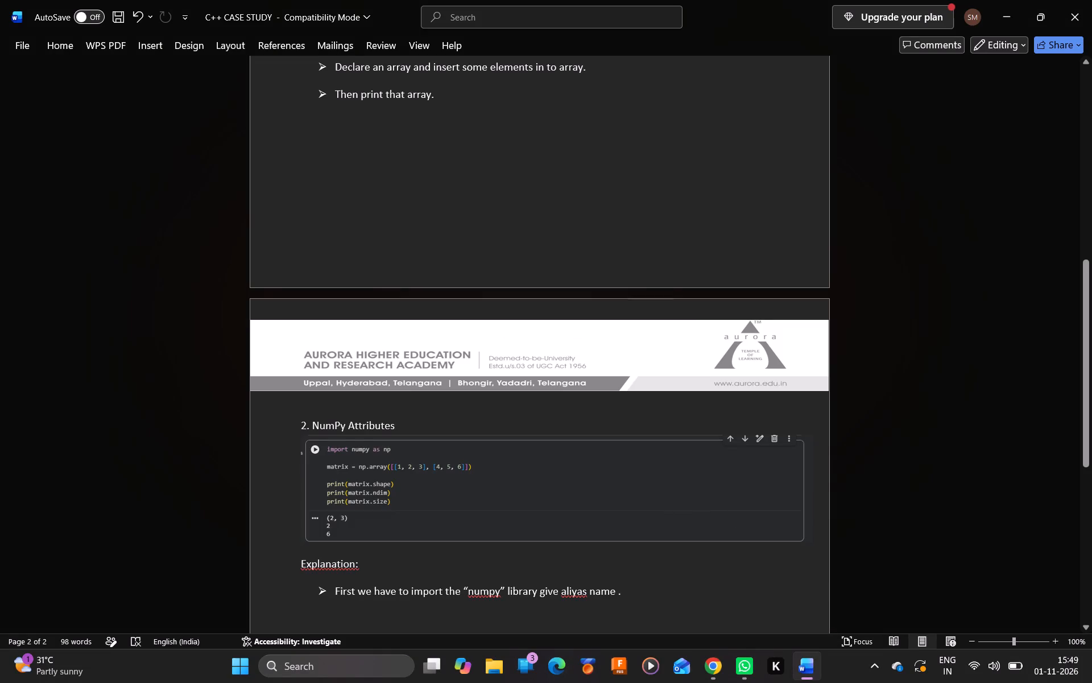
pyautogui.click(624, 591)
pyautogui.hotkey('shift', 'Return')
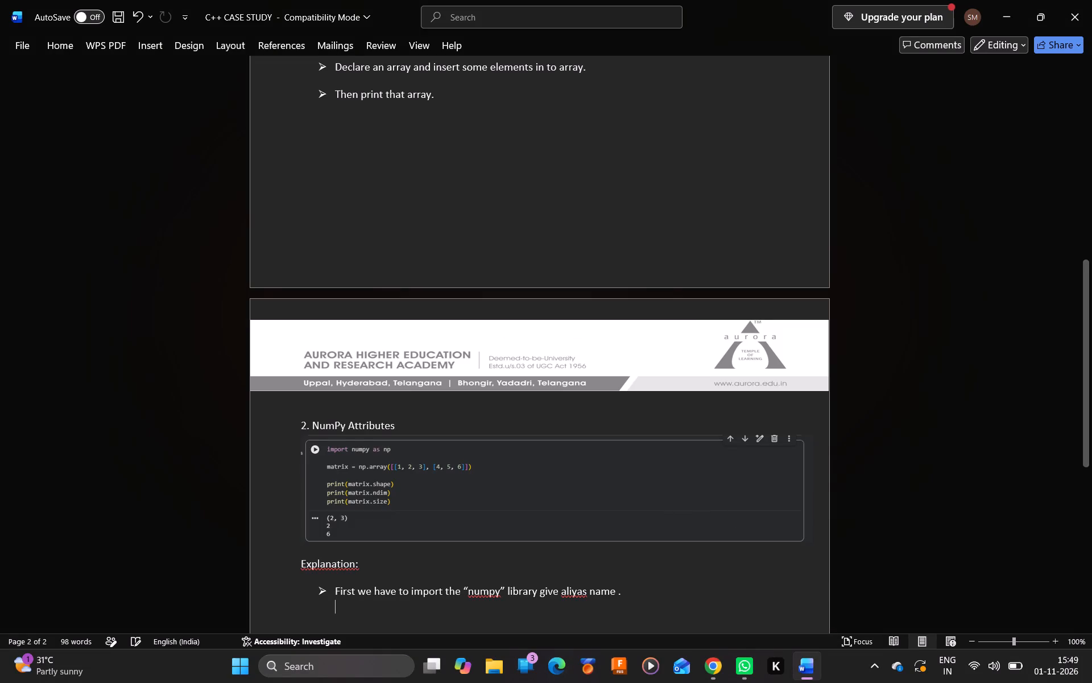
pyautogui.press('BackSpace')
pyautogui.press('Return')
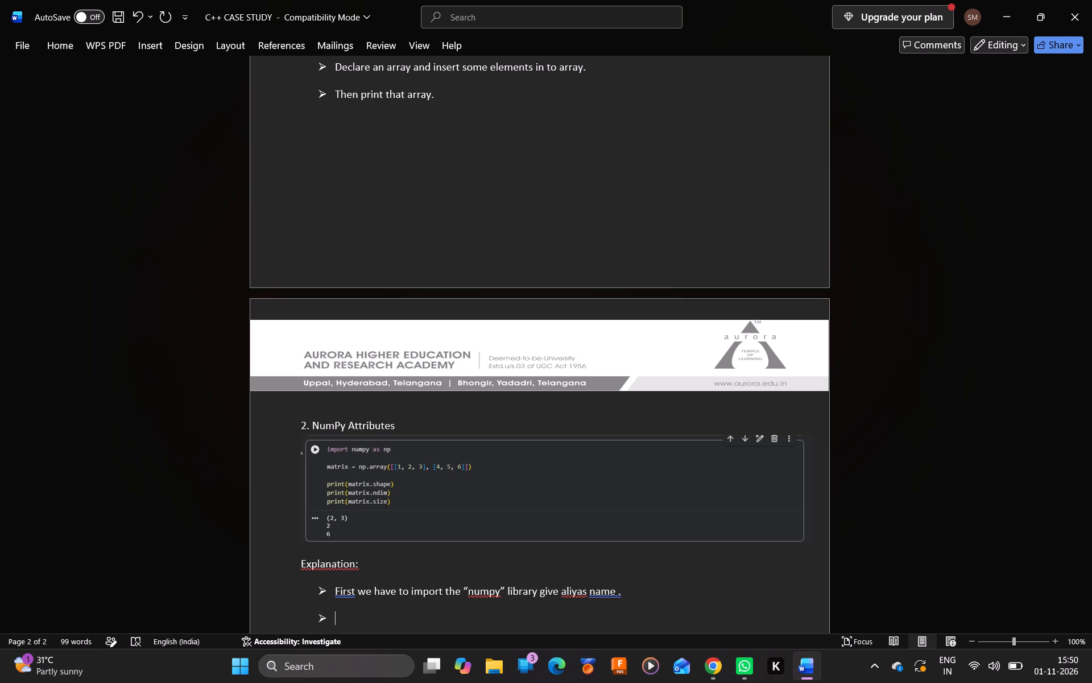
pyautogui.write('Then de')
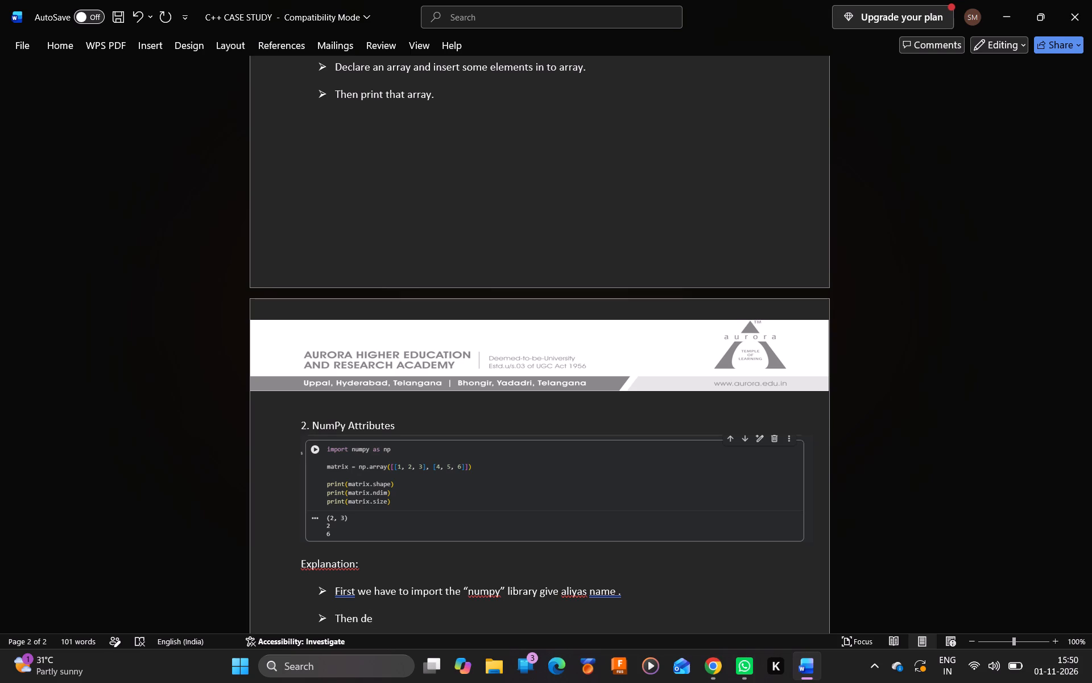
pyautogui.write('cleare a matri')
pyautogui.press('c')
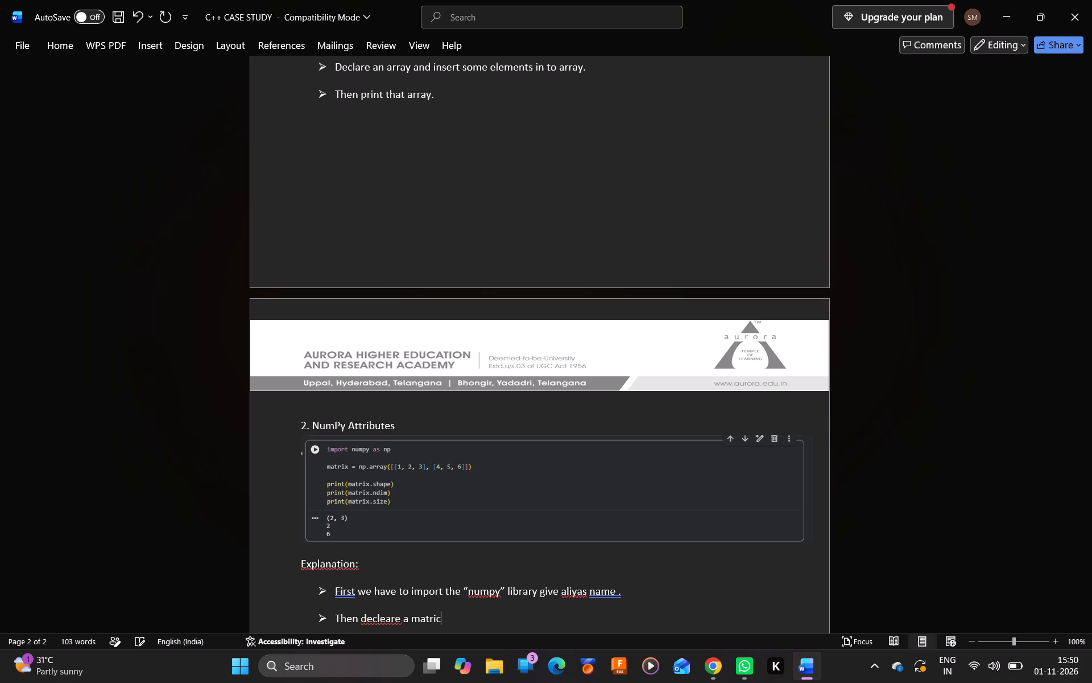
pyautogui.press('BackSpace')
pyautogui.write('x')
pyautogui.press('space')
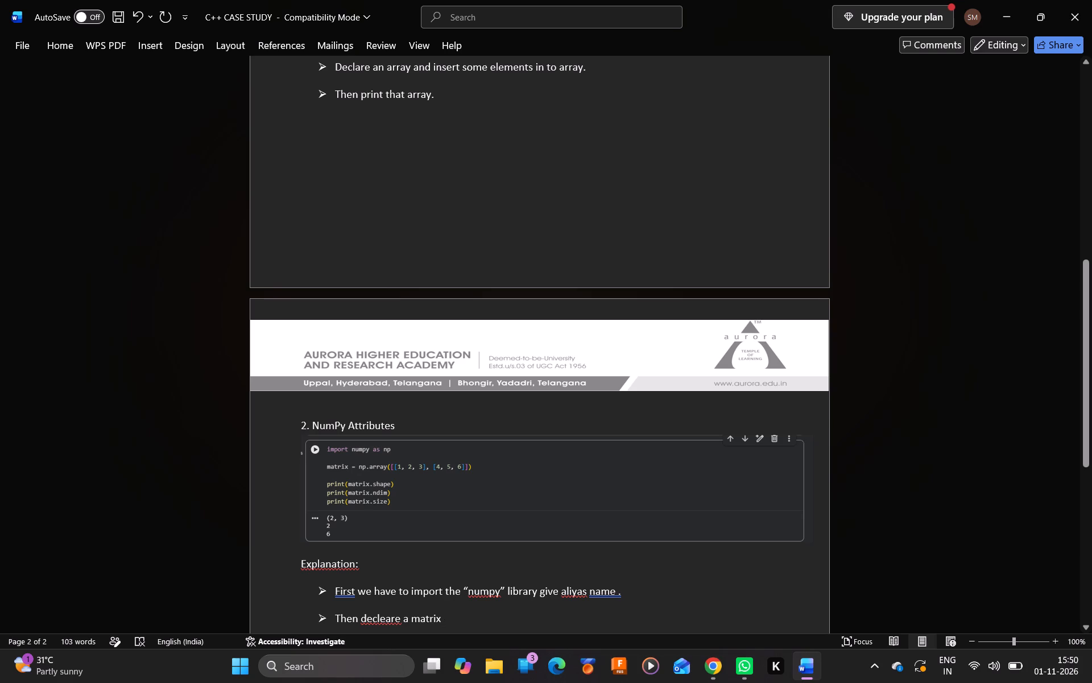
# Correct the misspelled verb in the second NumPy Attributes explanation bullet to "declare".
pyautogui.scroll(-1, 372, 611)
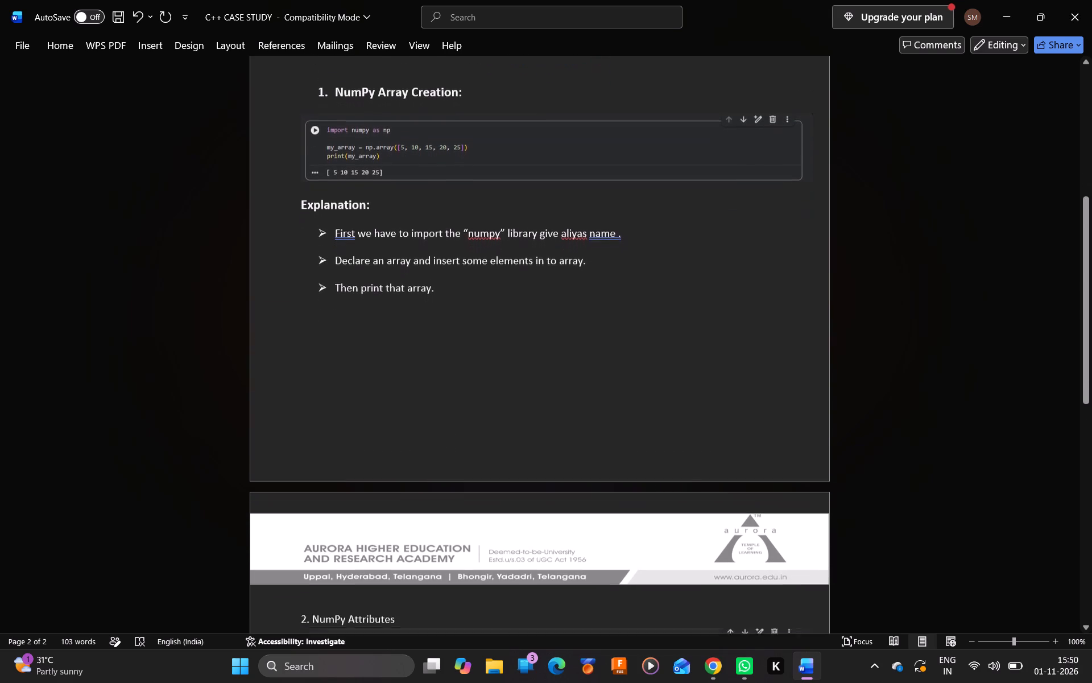
pyautogui.scroll(-1, 372, 611)
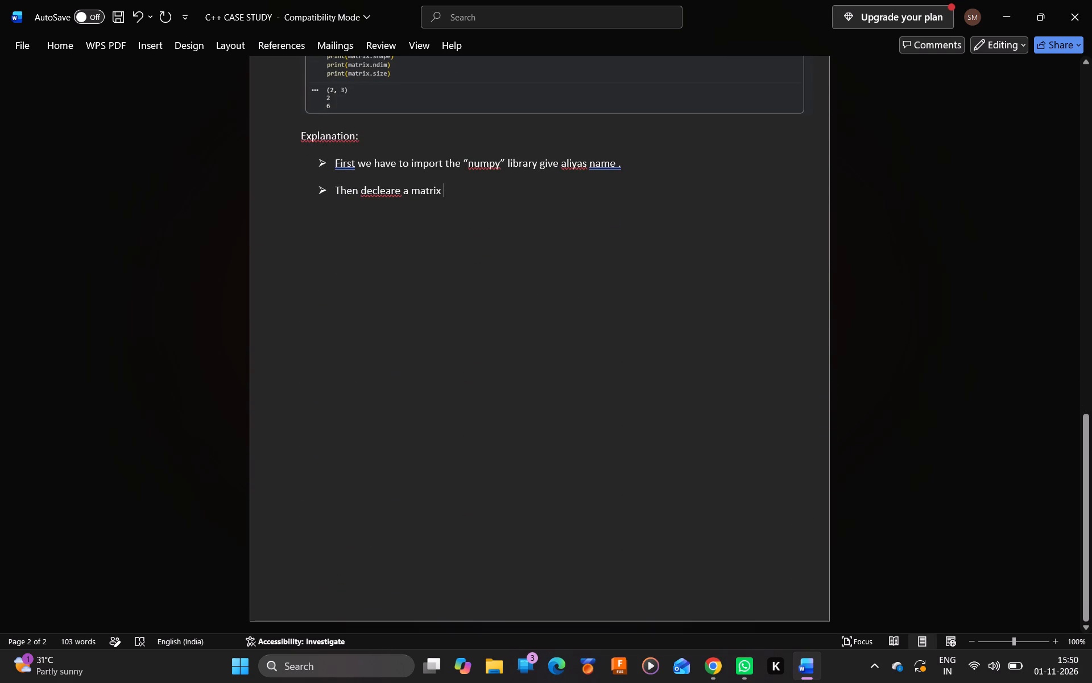
pyautogui.click(384, 188)
pyautogui.press('BackSpace')
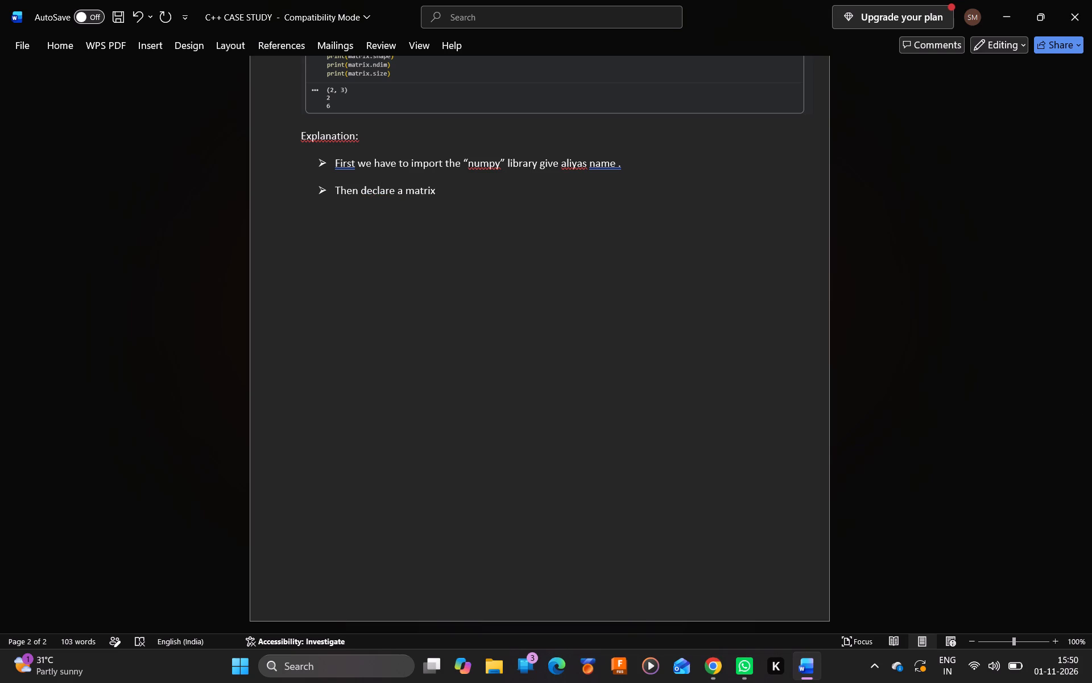
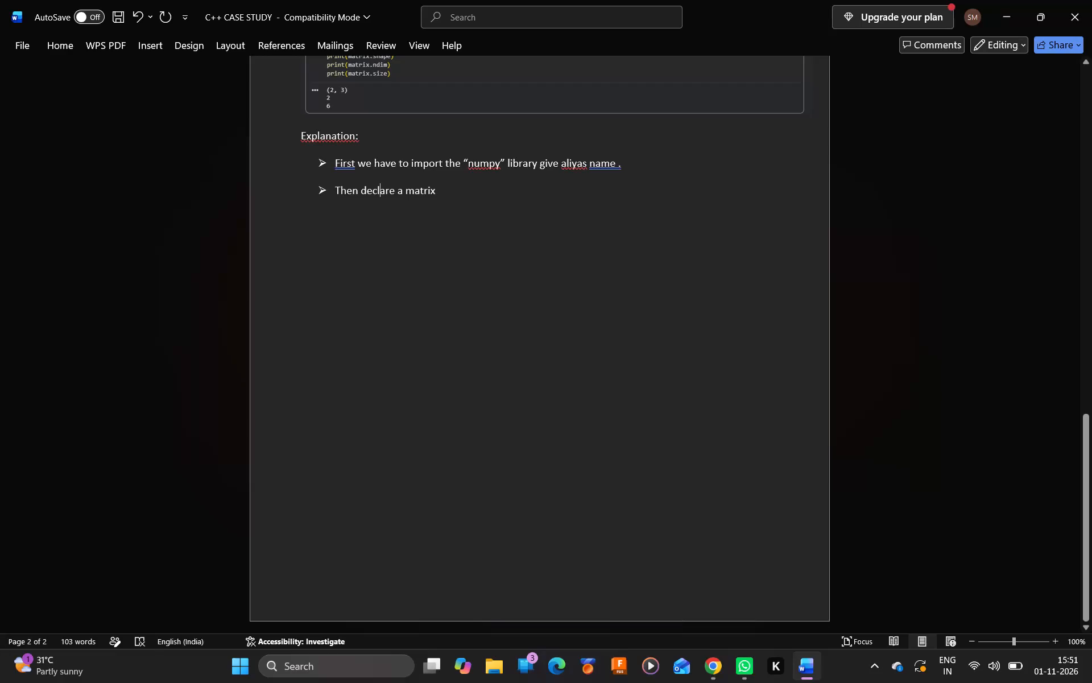
# Extend the second NumPy Attributes explanation bullet with "and perform the" after "matrix".
pyautogui.click(441, 192)
pyautogui.scroll(2, 441, 192)
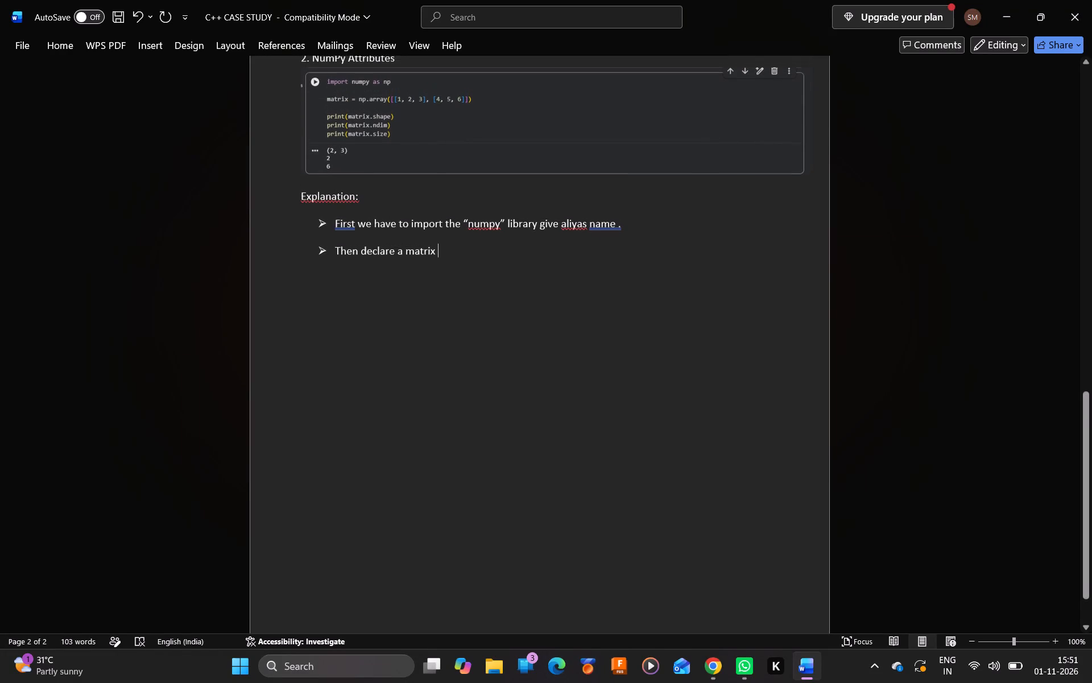
pyautogui.scroll(1, 441, 192)
pyautogui.write('and')
pyautogui.press('space')
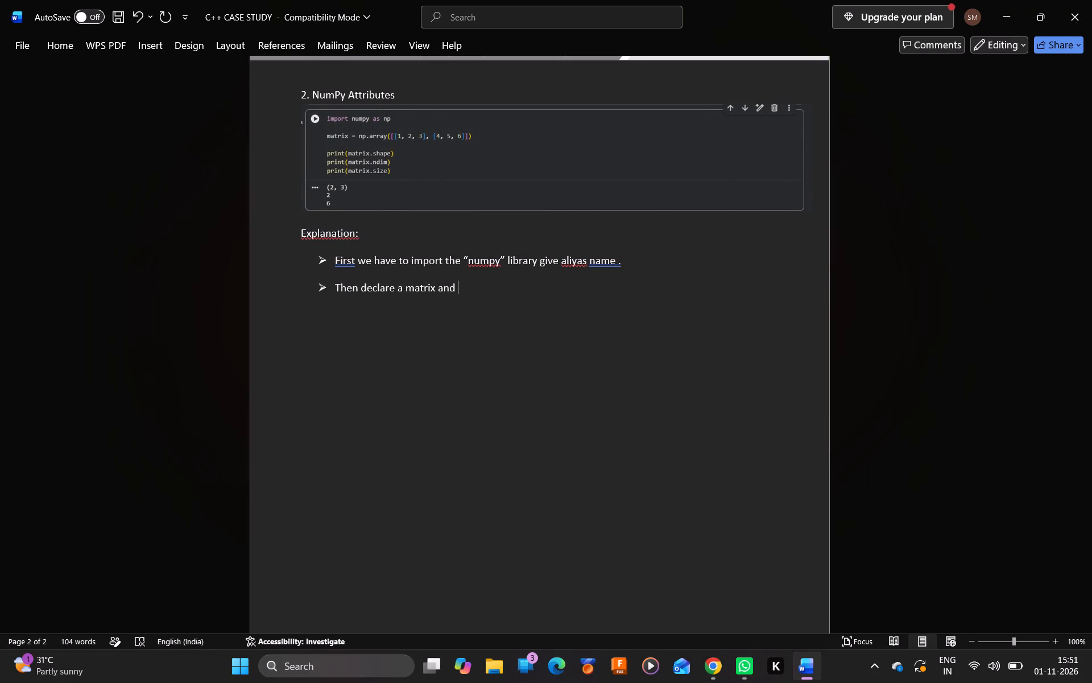
pyautogui.write('persom')
pyautogui.press('BackSpace')
pyautogui.press('BackSpace')
pyautogui.press('BackSpace')
pyautogui.write('fo')
pyautogui.write('rm')
pyautogui.press('space')
pyautogui.write('thr')
pyautogui.press('BackSpace')
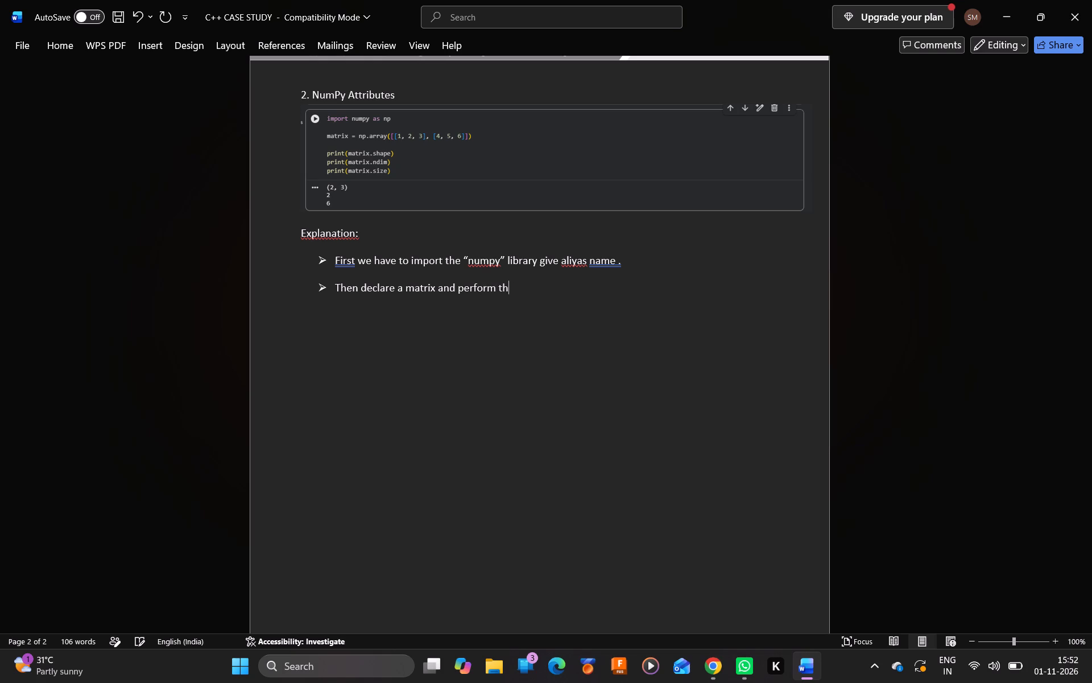
pyautogui.write('e')
pyautogui.press('space')
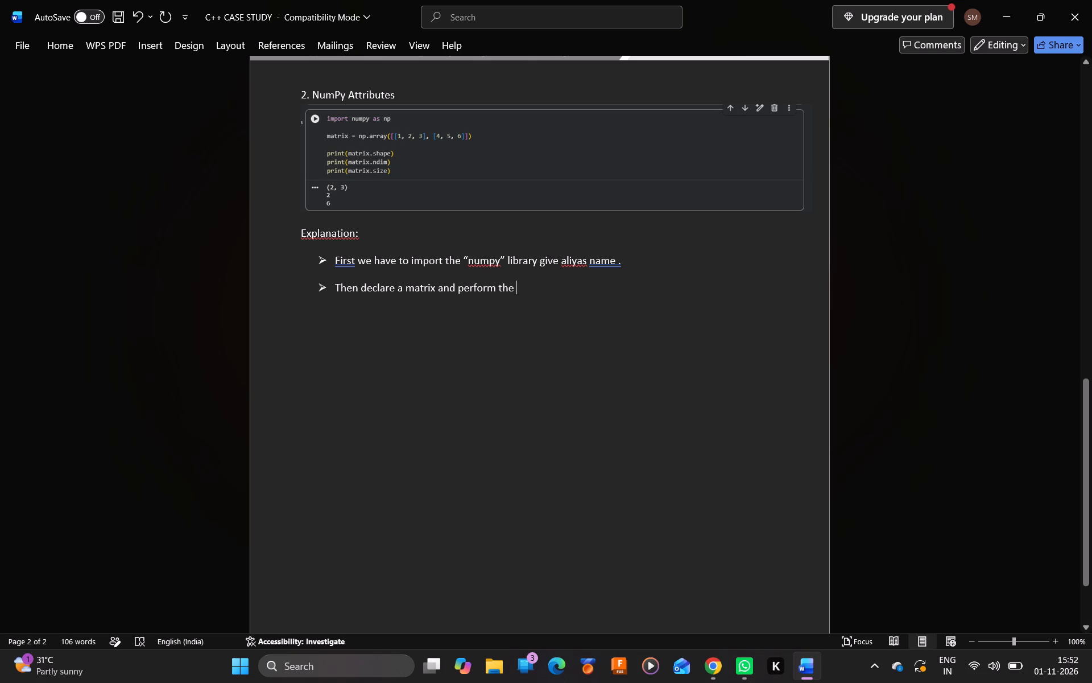
pyautogui.click(717, 657)
pyautogui.click(470, 0)
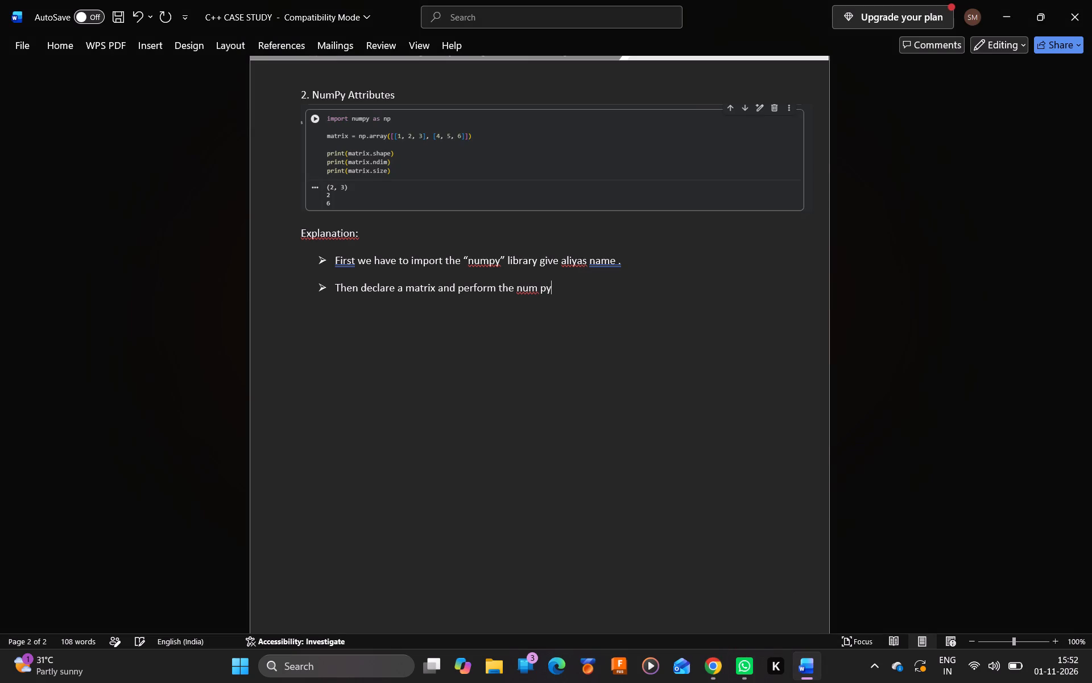
pyautogui.press('Left')
pyautogui.press('Left')
pyautogui.press('BackSpace')
pyautogui.press('Left')
pyautogui.press('Left')
pyautogui.press('Left')
pyautogui.press('Right')
pyautogui.press('BackSpace')
pyautogui.hotkey('shift', 'n')
pyautogui.press('Right')
pyautogui.press('Right')
pyautogui.press('Right')
pyautogui.press('Right')
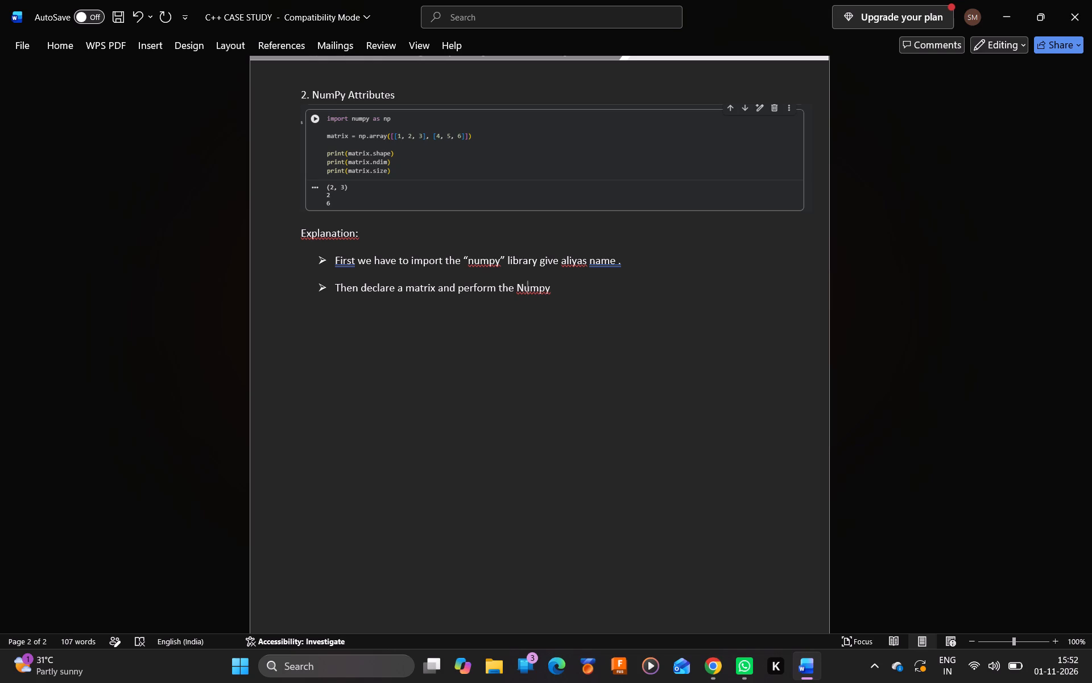
pyautogui.press('Right')
# Finish the second explanation bullet with the word "attributes" after "Numpy".
pyautogui.press('BackSpace')
pyautogui.press('space')
pyautogui.write('atrib')
pyautogui.write('utes')
pyautogui.press('space')
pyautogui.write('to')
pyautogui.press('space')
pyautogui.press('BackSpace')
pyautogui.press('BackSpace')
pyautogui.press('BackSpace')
# Add a third bullet under the NumPy Attributes explanation beginning "For first we are checking".
pyautogui.press('Return')
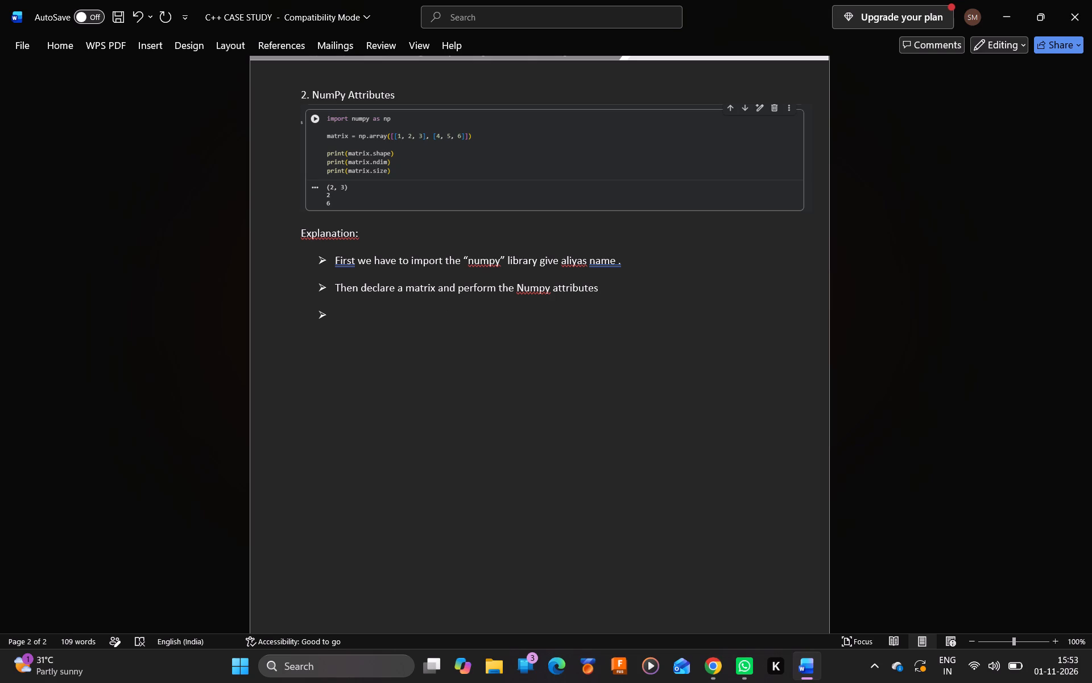
pyautogui.hotkey('shift', 'f')
pyautogui.press('o')
pyautogui.write('r')
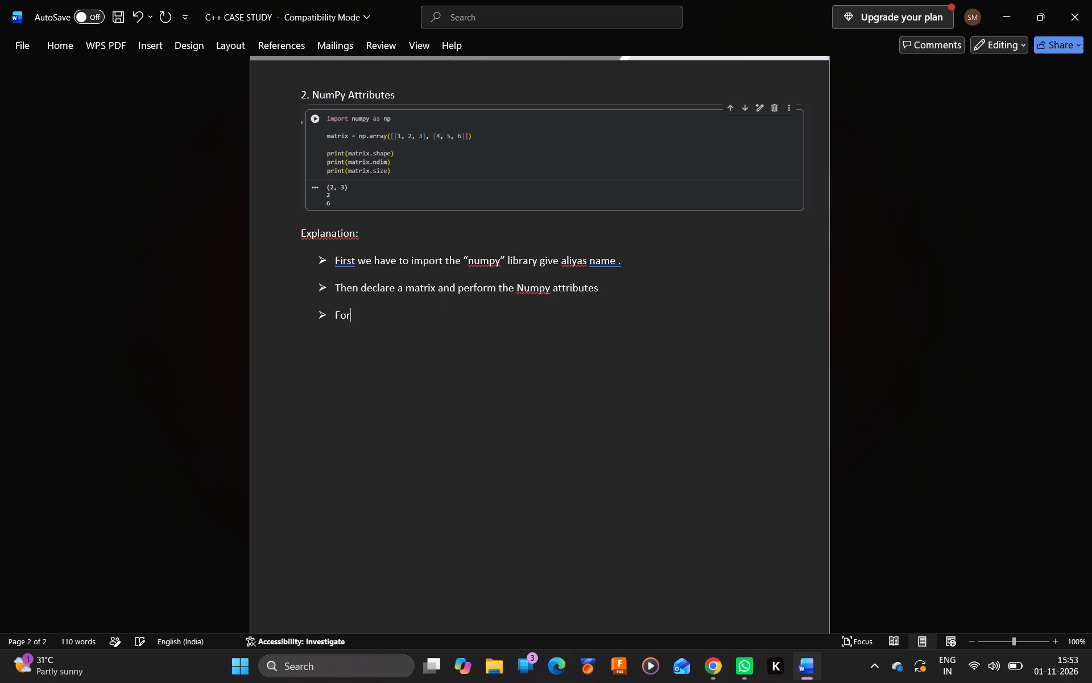
pyautogui.press('space')
pyautogui.write('fi')
pyautogui.write('rst')
pyautogui.press('space')
pyautogui.write('we')
pyautogui.press('space')
pyautogui.write('are che')
pyautogui.press('c')
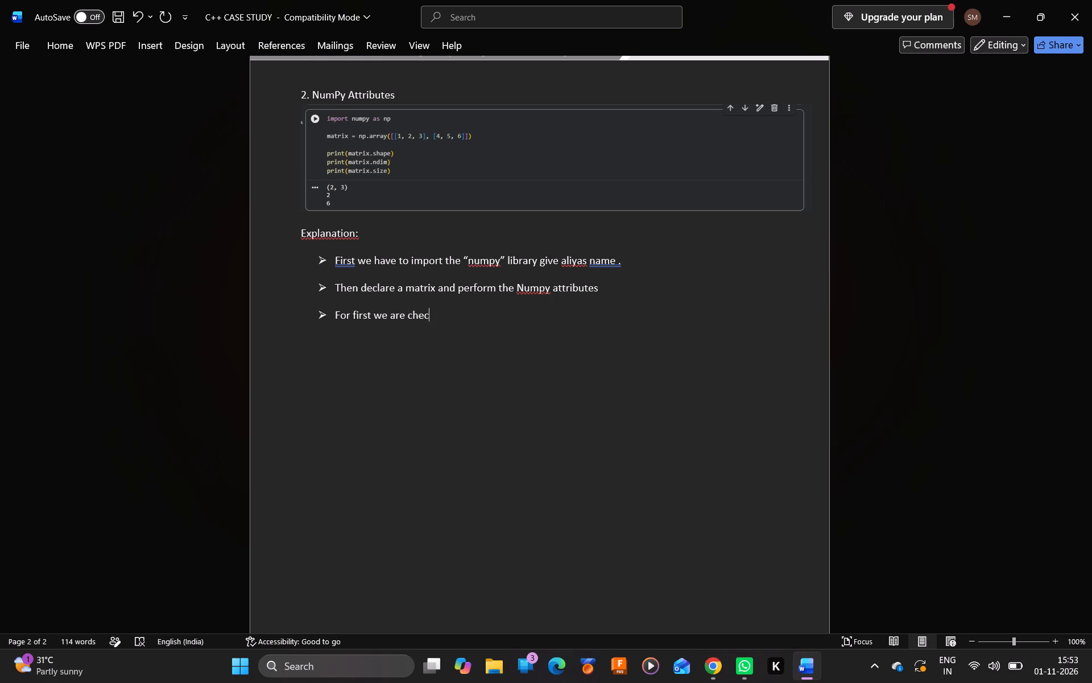
pyautogui.write('kin')
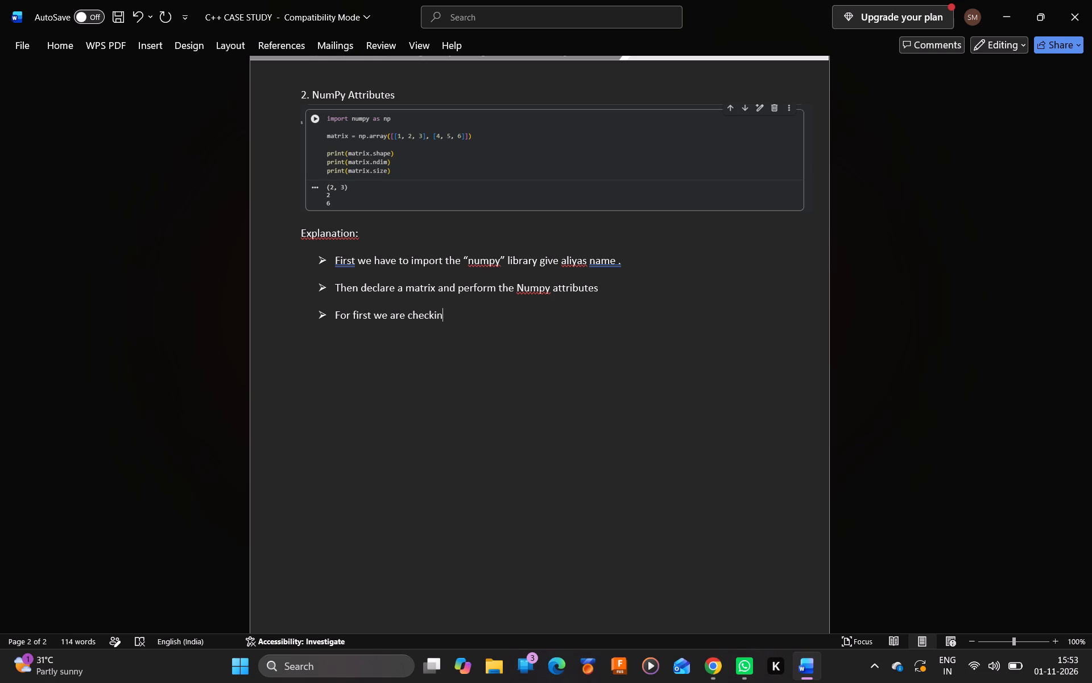
pyautogui.write('g')
pyautogui.press('space')
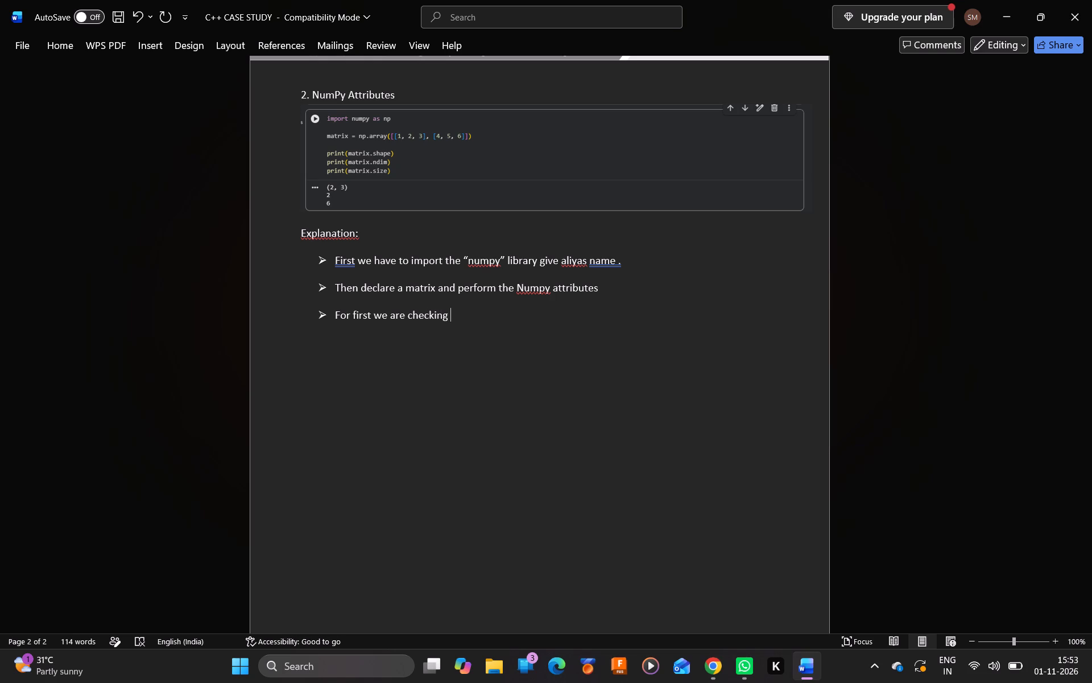
# Continue the third explanation bullet with "shape mean's" after "checking".
pyautogui.write('sg')
pyautogui.press('BackSpace')
pyautogui.write('ha')
pyautogui.write('pe meance')
pyautogui.press('space')
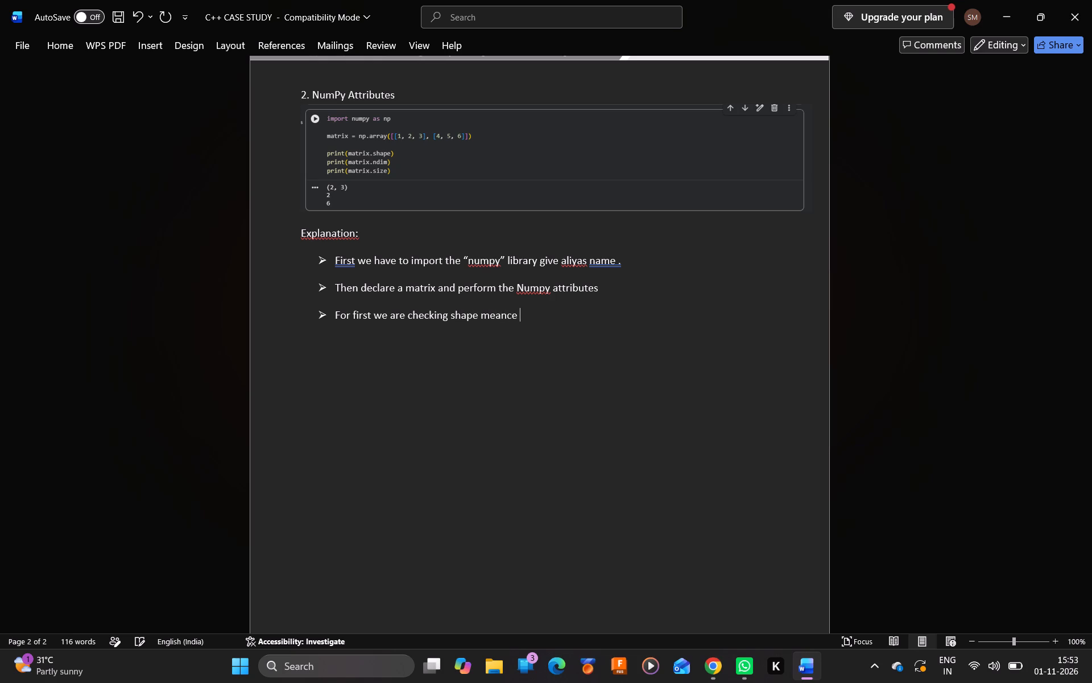
pyautogui.press('BackSpace')
pyautogui.press('BackSpace')
pyautogui.press('BackSpace')
pyautogui.write("'s")
pyautogui.press('space')
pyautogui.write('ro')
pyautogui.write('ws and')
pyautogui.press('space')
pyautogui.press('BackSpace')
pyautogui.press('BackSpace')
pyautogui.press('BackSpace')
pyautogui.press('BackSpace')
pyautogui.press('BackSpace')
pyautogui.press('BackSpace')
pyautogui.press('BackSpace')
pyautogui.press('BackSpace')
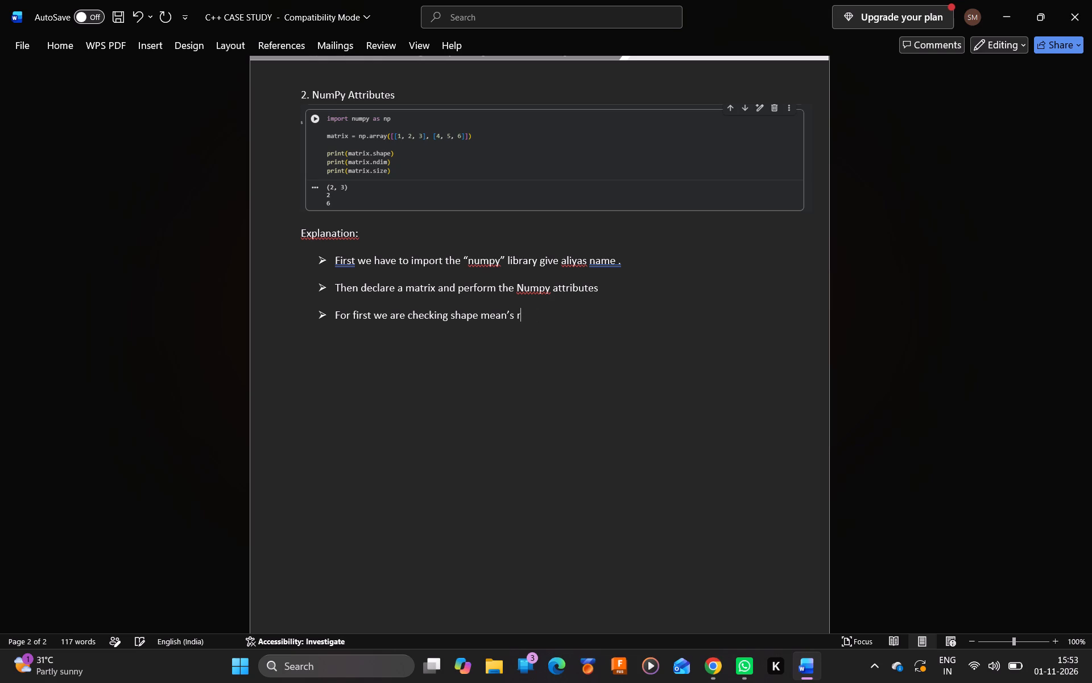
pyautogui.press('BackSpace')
# Complete the third bullet with "no.of rows and coloms." and start an empty bullet below it.
pyautogui.write('no.o')
pyautogui.write('f')
pyautogui.press('space')
pyautogui.write('rows and')
pyautogui.press('space')
pyautogui.write('coloms')
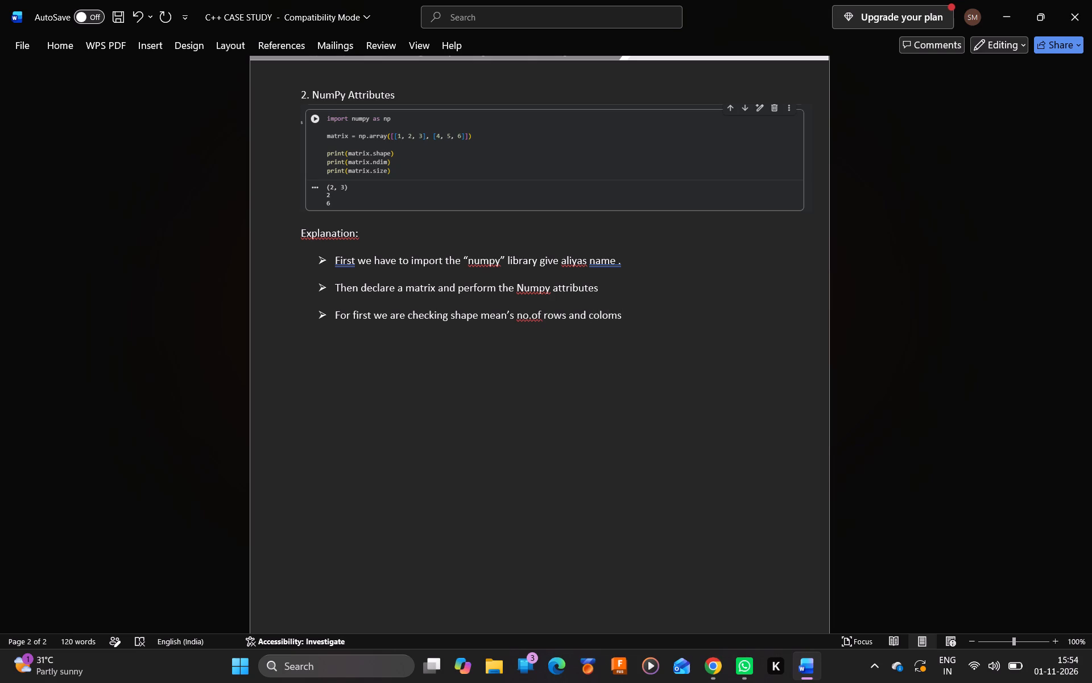
pyautogui.press('.')
pyautogui.hotkey('shift', 'Return')
pyautogui.press('BackSpace')
pyautogui.press('BackSpace')
pyautogui.press('.')
pyautogui.press('Return')
# Correct the spelling of "coloms" to "columns" in the third bullet.
pyautogui.click(609, 315)
pyautogui.press('BackSpace')
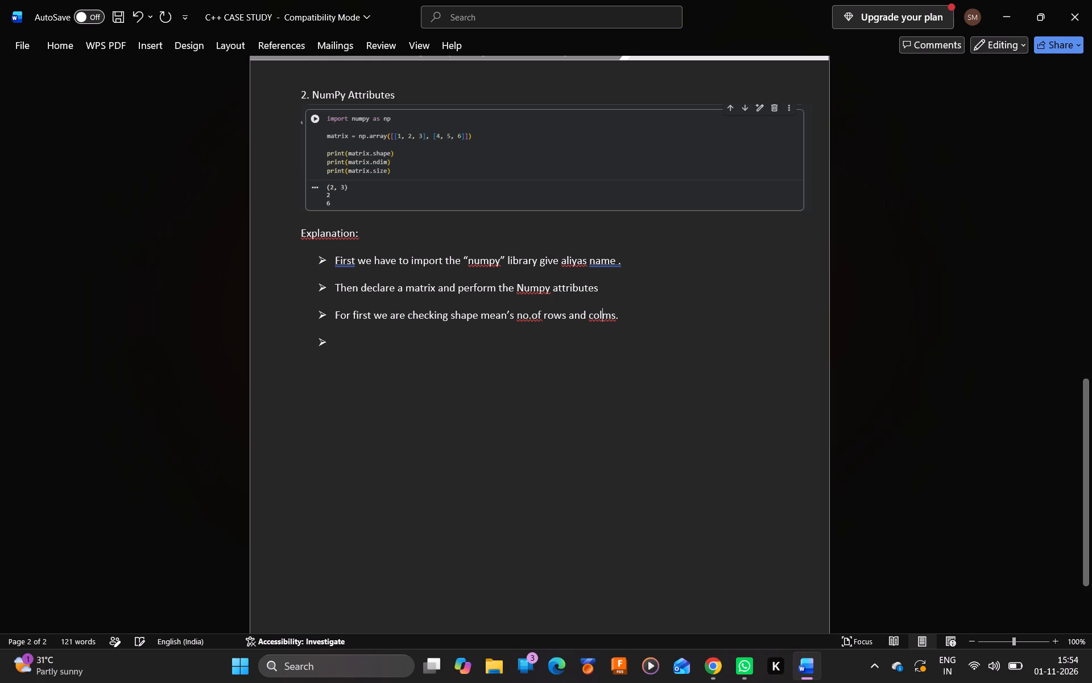
pyautogui.press('u')
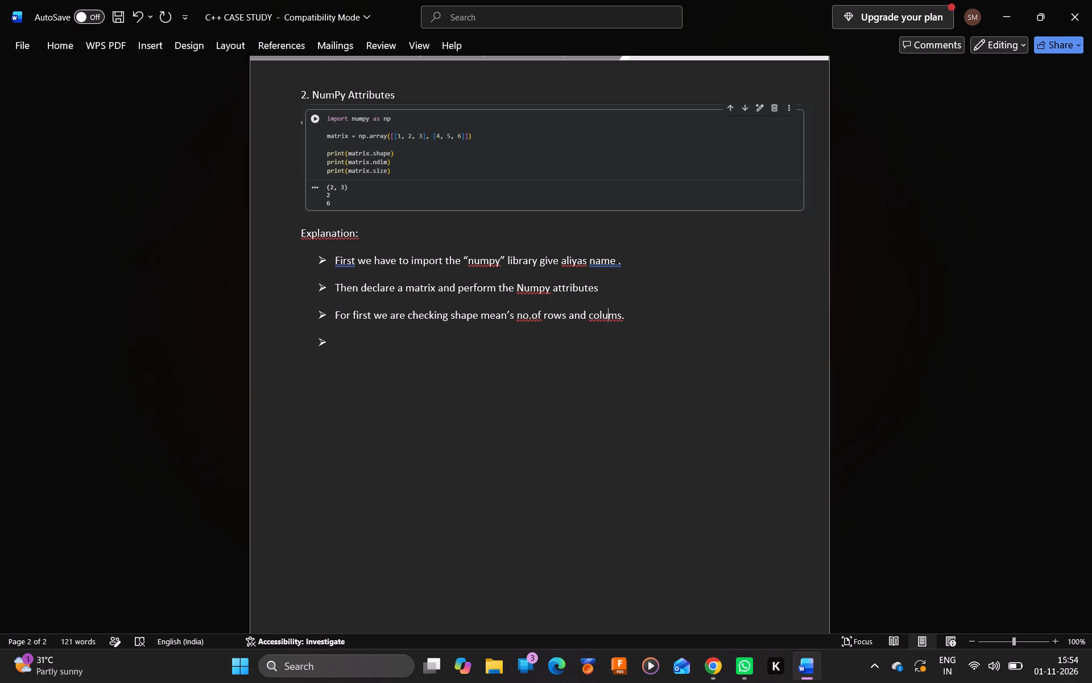
pyautogui.press('Right')
pyautogui.press('Right')
pyautogui.press('Left')
pyautogui.press('n')
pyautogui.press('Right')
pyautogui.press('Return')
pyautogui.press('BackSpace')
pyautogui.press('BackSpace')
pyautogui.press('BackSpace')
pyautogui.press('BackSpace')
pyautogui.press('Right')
# Add a new bullet directly below the third one reading "Next we are checking the dimenctions".
pyautogui.press('Return')
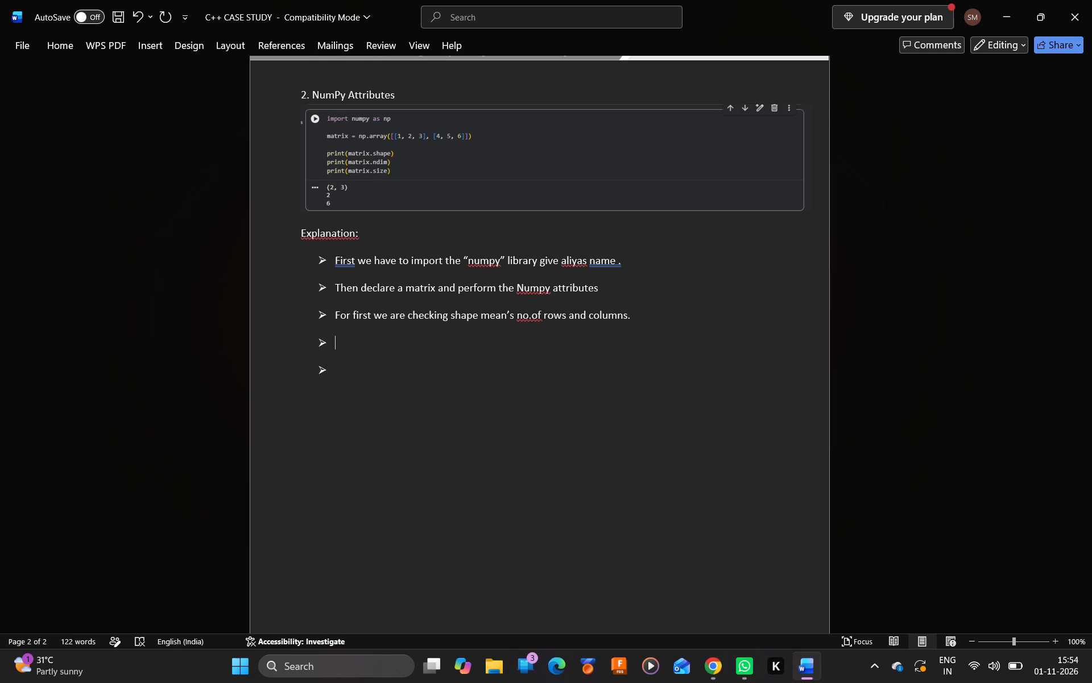
pyautogui.hotkey('shift', 'n')
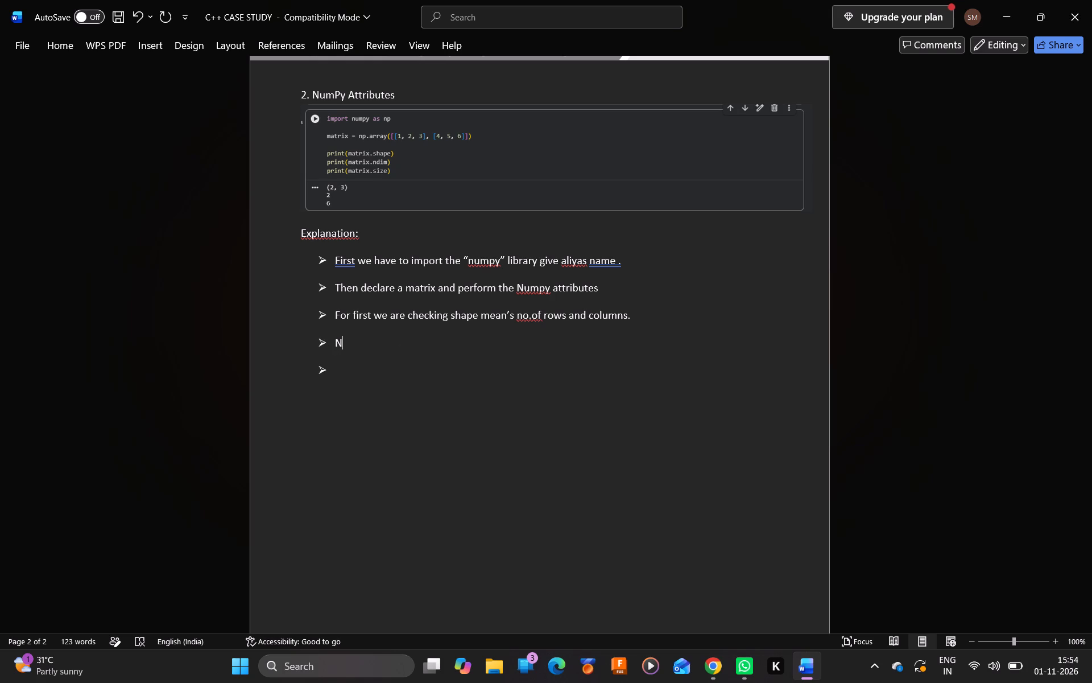
pyautogui.write('ext')
pyautogui.press('space')
pyautogui.write('we')
pyautogui.press('space')
pyautogui.write('are che')
pyautogui.write('ckin')
pyautogui.write('g the dimenctions')
pyautogui.press('space')
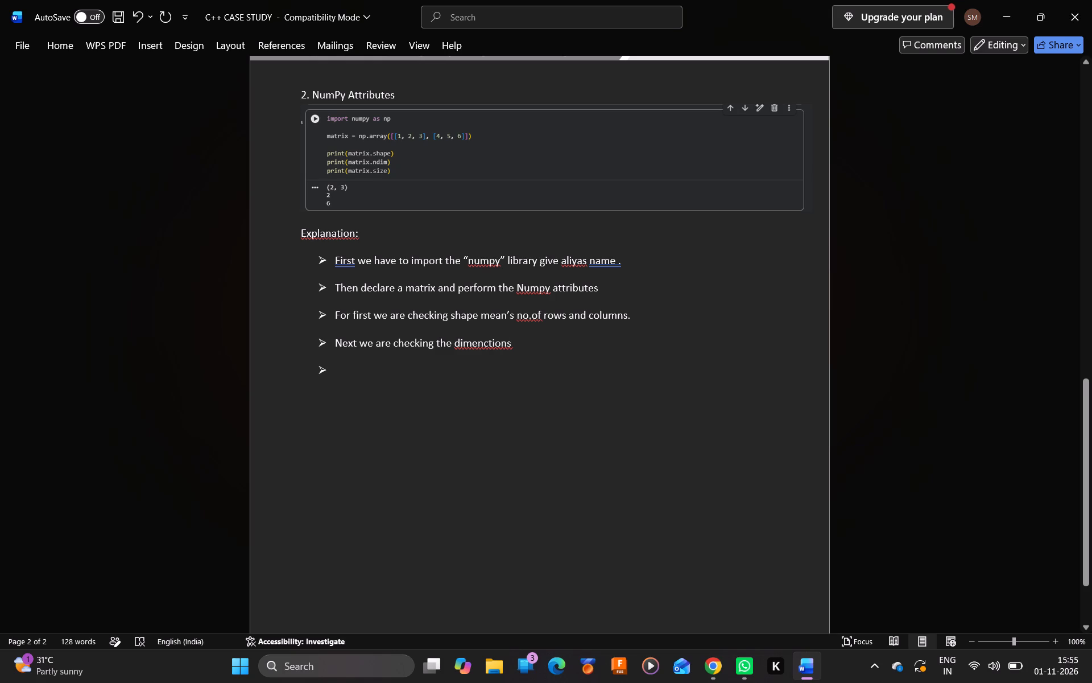
# Correct the misspelled "dimenctions" to "dimensions" at the end of the fourth bullet.
pyautogui.press('BackSpace')
pyautogui.press('BackSpace')
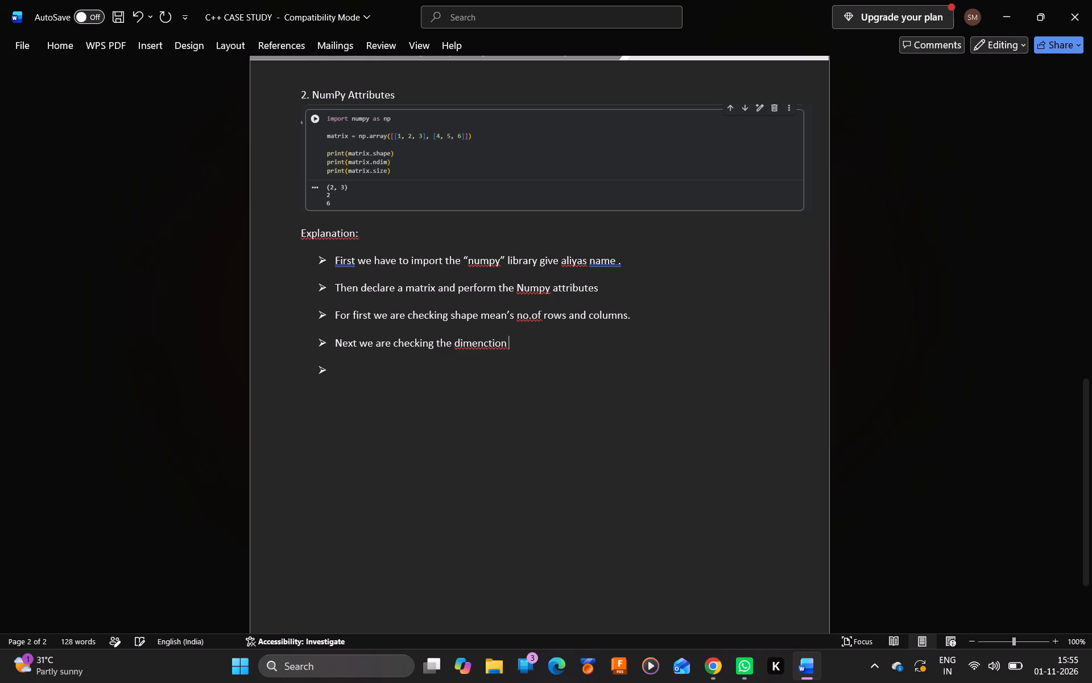
pyautogui.press('BackSpace')
pyautogui.press('BackSpace')
pyautogui.press('BackSpace')
pyautogui.press('BackSpace')
pyautogui.press('BackSpace')
pyautogui.press('s')
pyautogui.write('ions')
pyautogui.press('space')
# Continue the fourth bullet with "we have to use" after "dimensions".
pyautogui.press('w')
pyautogui.write('e')
pyautogui.press('space')
pyautogui.write('han')
pyautogui.press('BackSpace')
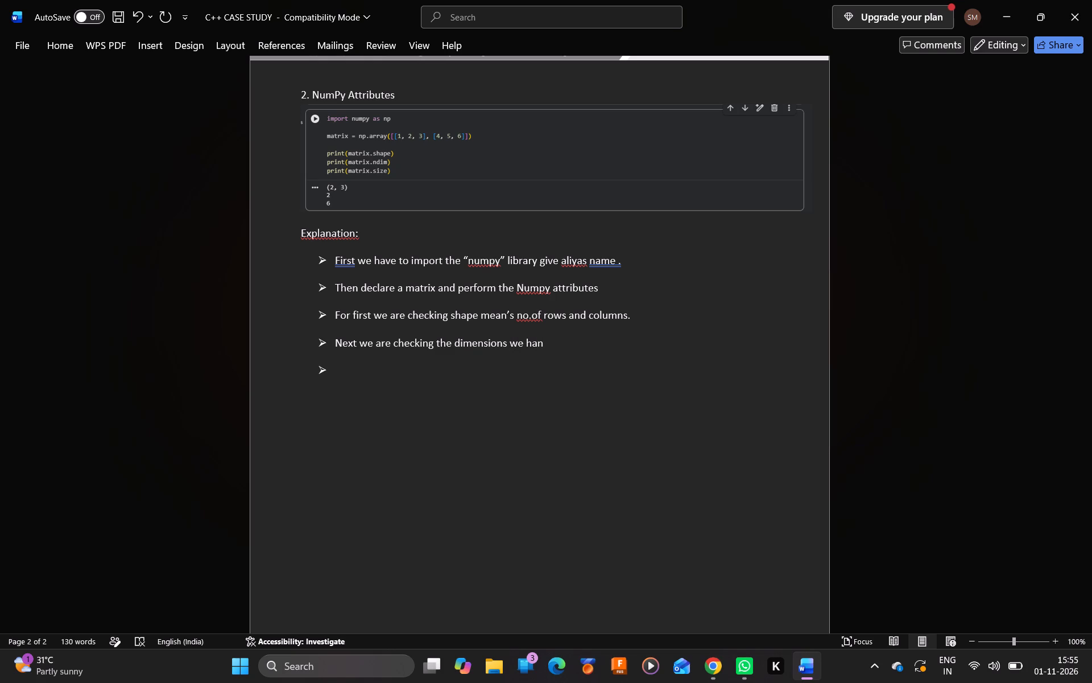
pyautogui.write('ve to')
pyautogui.press('space')
pyautogui.write('use')
pyautogui.press('space')
# Add the attribute name "n.dim", enclosed in double quotes, after "use" in the fourth bullet.
pyautogui.press('n')
pyautogui.press('.')
pyautogui.press('d')
pyautogui.press('i')
pyautogui.write('m"')
pyautogui.press('Left')
pyautogui.press('Left')
pyautogui.press('Left')
pyautogui.press('Left')
pyautogui.press('Left')
pyautogui.press('Left')
pyautogui.hotkey('shift', '"')
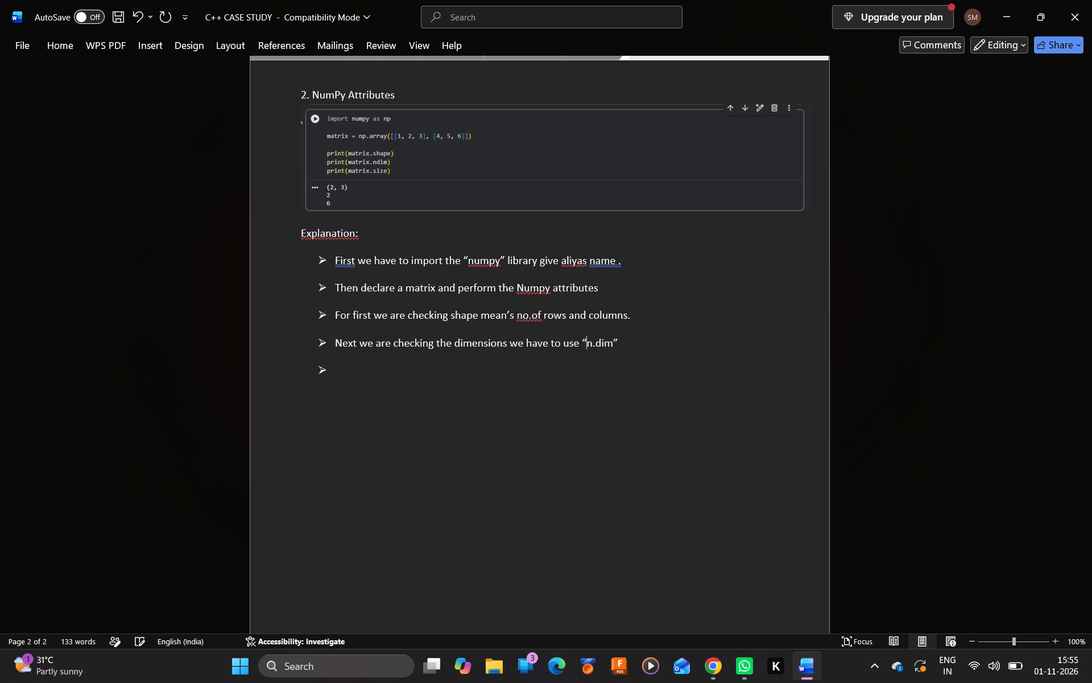
pyautogui.press('Right')
pyautogui.press('Right')
pyautogui.press('Right')
pyautogui.press('Right')
pyautogui.press('Right')
pyautogui.press('Right')
pyautogui.press('space')
# End the fourth bullet, about dimensions, with a period.
pyautogui.press('.')
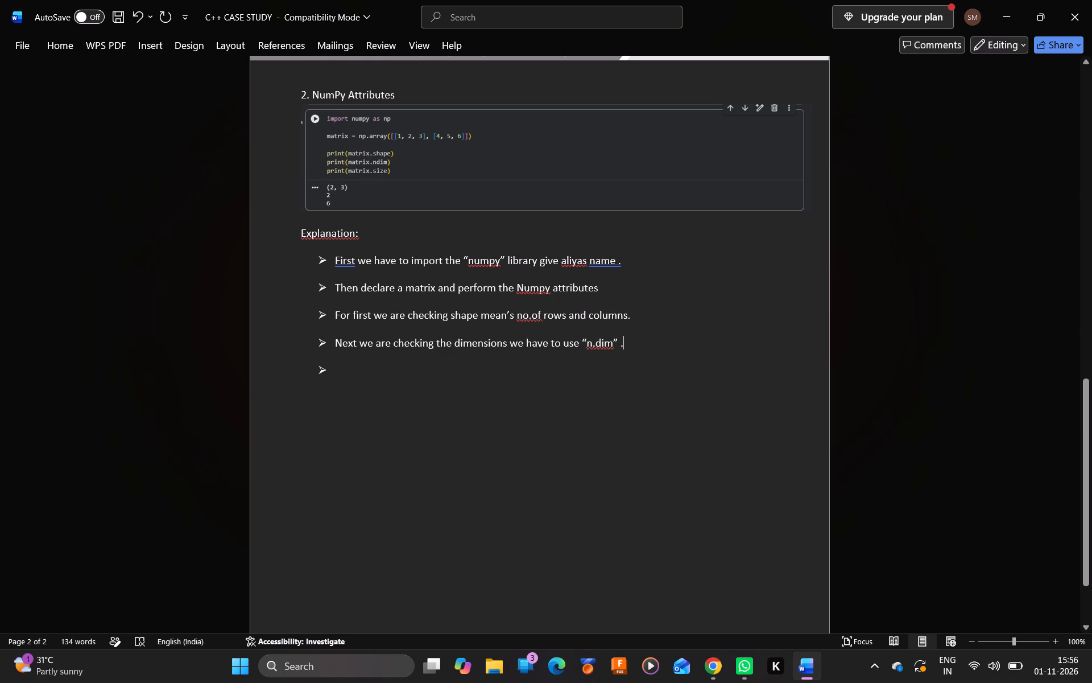
# Begin the empty fifth bullet with the text "At last we are checking with size".
pyautogui.click(346, 376)
pyautogui.write('at last')
pyautogui.press('space')
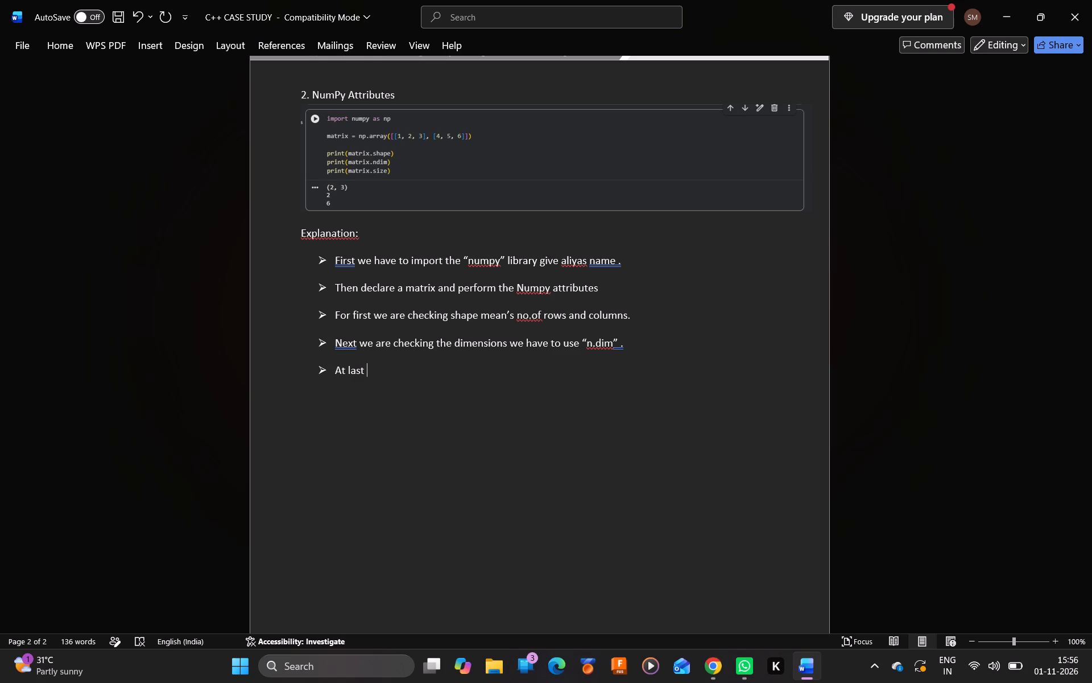
pyautogui.write('we are checking with si')
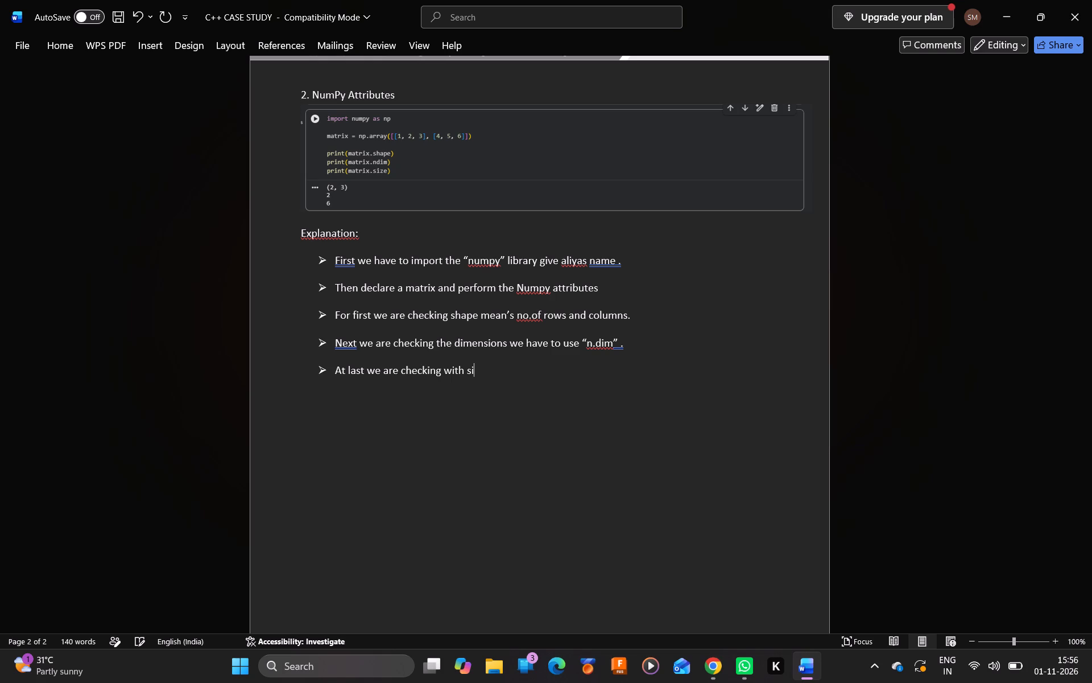
pyautogui.write('ze')
pyautogui.press('space')
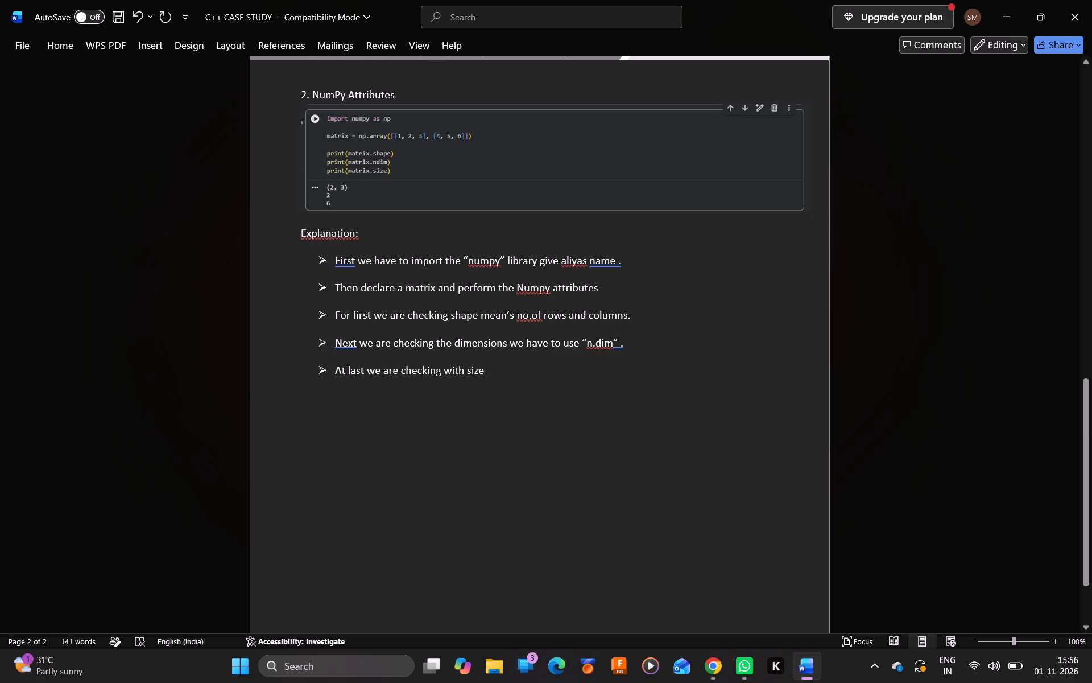
# Complete the fifth bullet after "size" with "mean's how many elements are present in matrix.".
pyautogui.write('ma')
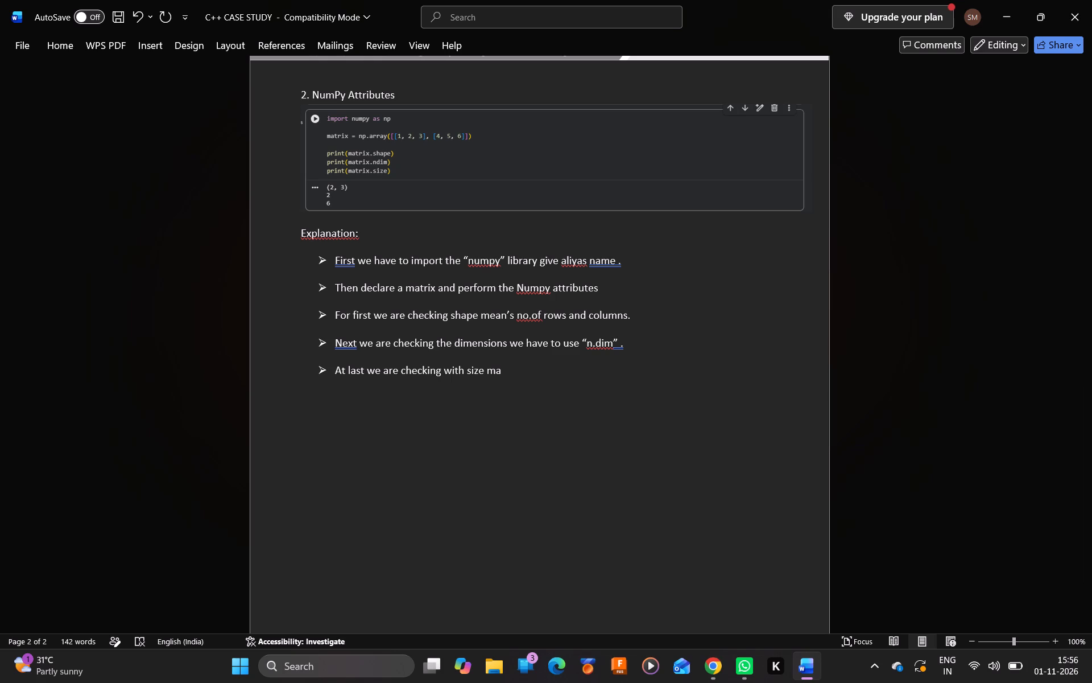
pyautogui.press('BackSpace')
pyautogui.write('ean')
pyautogui.write("'s")
pyautogui.press('space')
pyautogui.write('how')
pyautogui.press('space')
pyautogui.write('many')
pyautogui.press('space')
pyautogui.write('elements a')
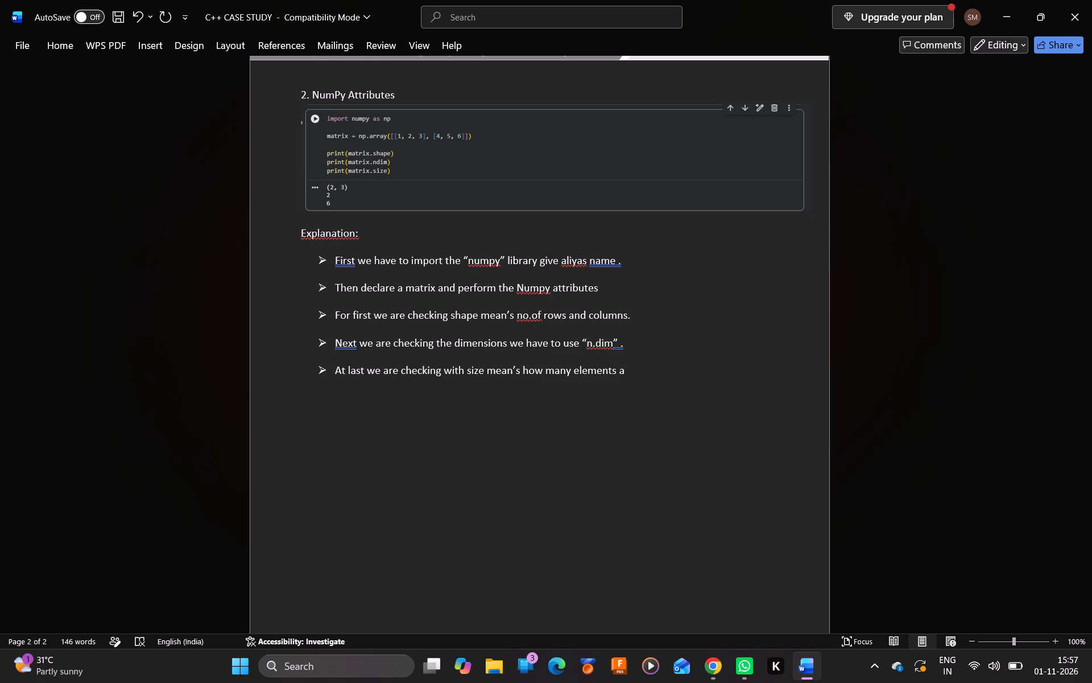
pyautogui.write('re')
pyautogui.press('space')
pyautogui.write('present in matrix')
pyautogui.press('.')
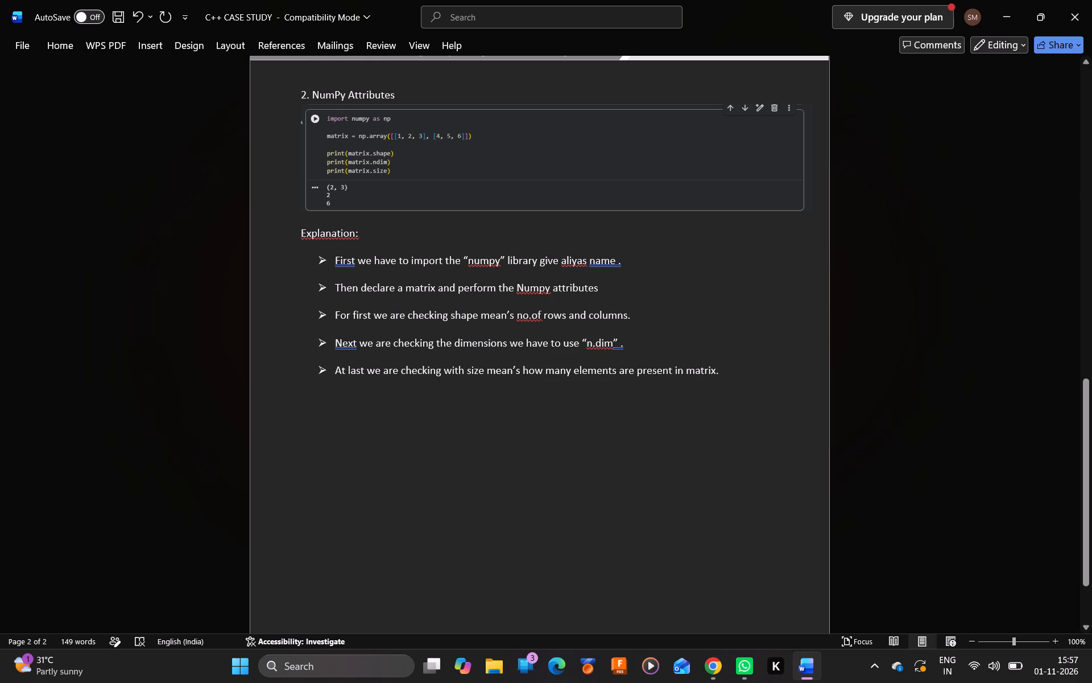
# Below the bulleted list, enter the section number "3." on a new line without a bullet, followed by a line break.
pyautogui.scroll(-1, 677, 389)
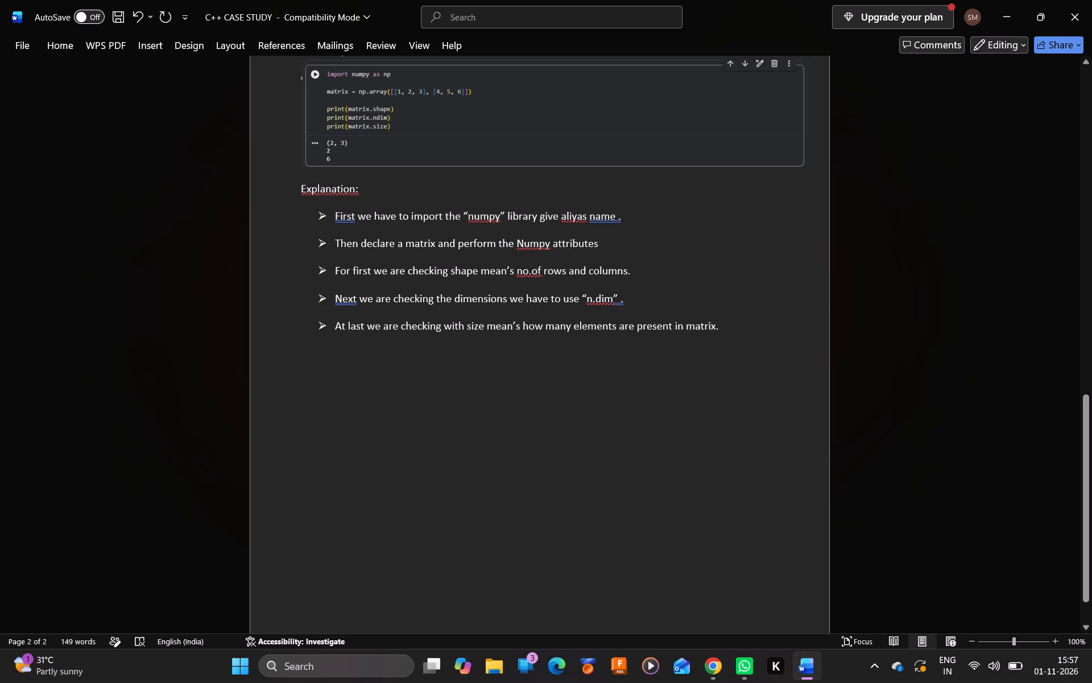
pyautogui.hotkey('shift', 'Return')
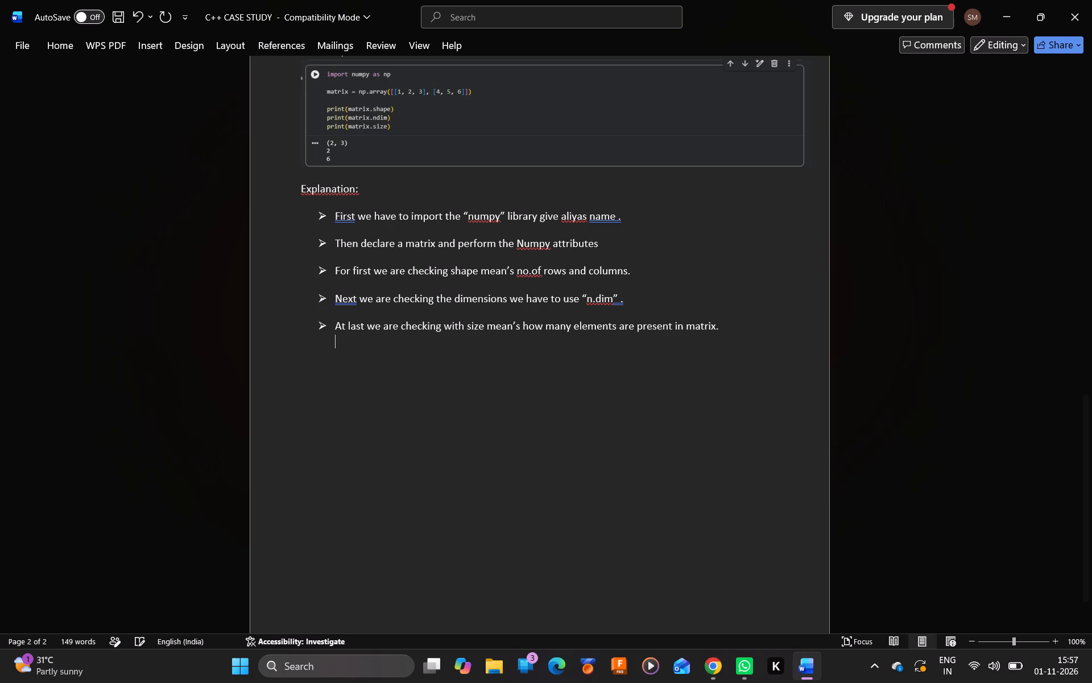
pyautogui.press('Return')
pyautogui.press('BackSpace')
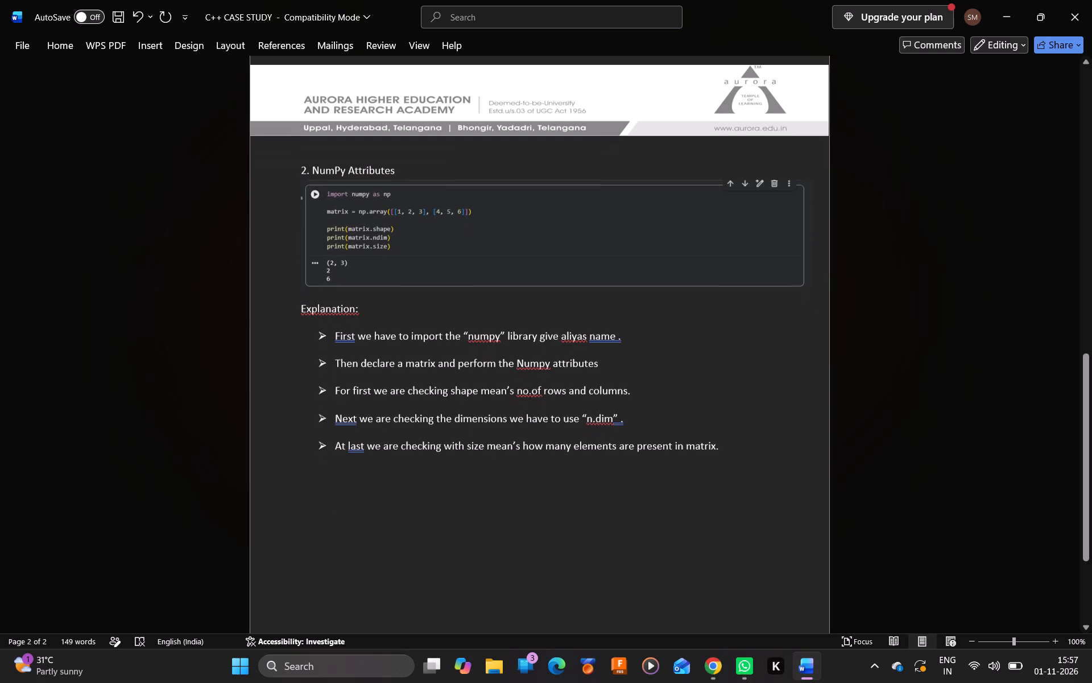
pyautogui.click(50, 50)
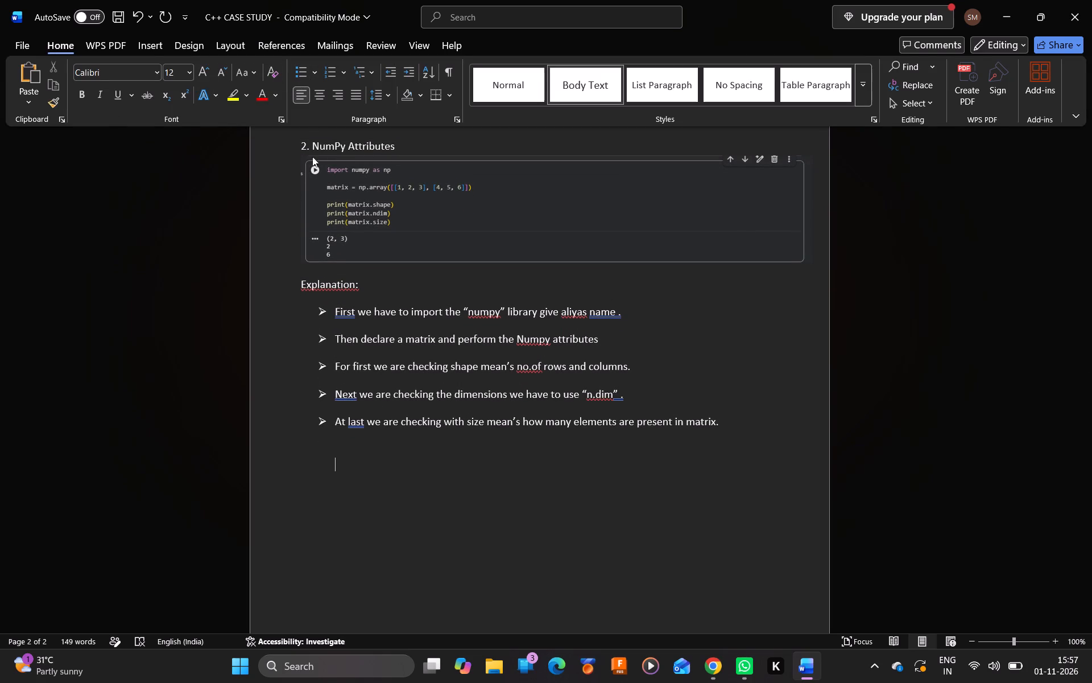
pyautogui.click(317, 73)
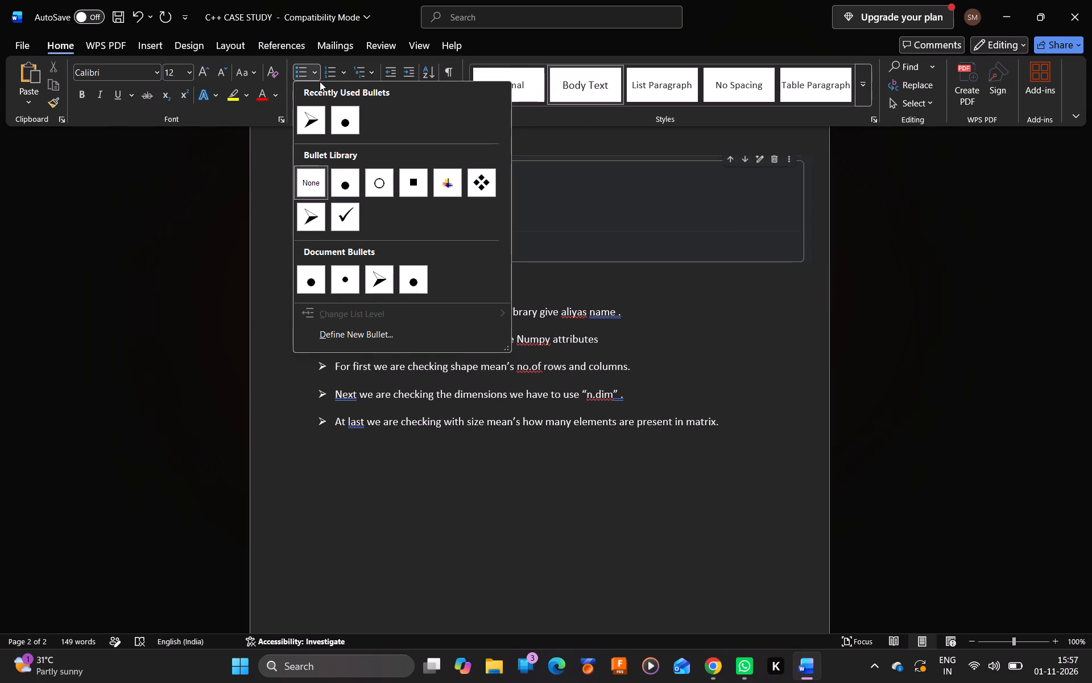
pyautogui.click(305, 185)
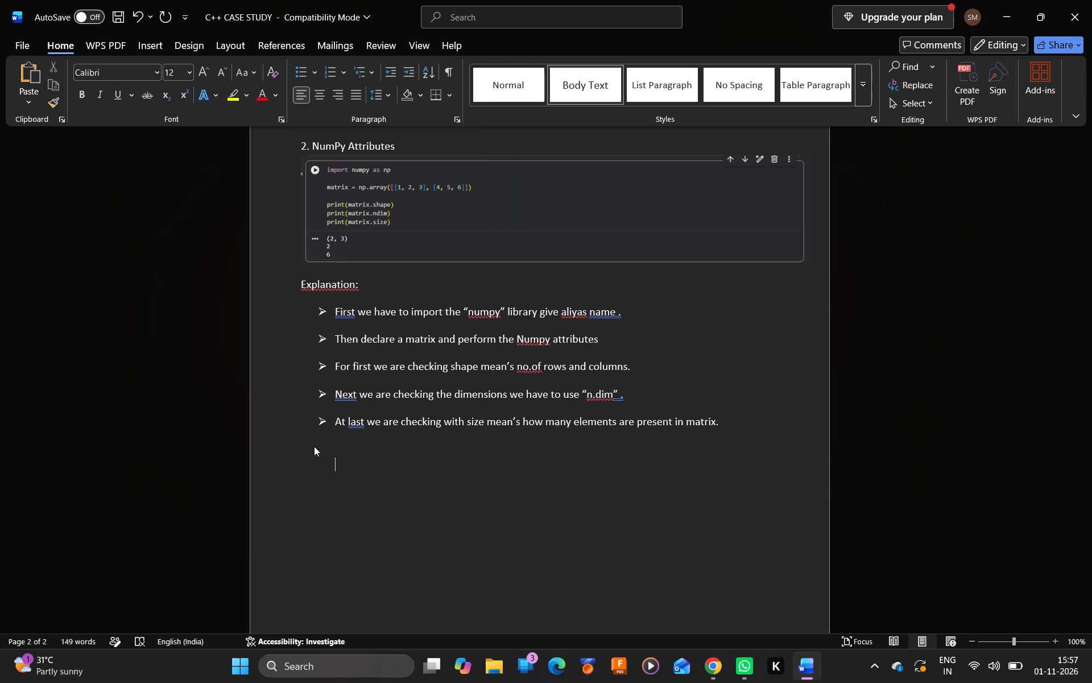
pyautogui.press('Return')
pyautogui.press('BackSpace')
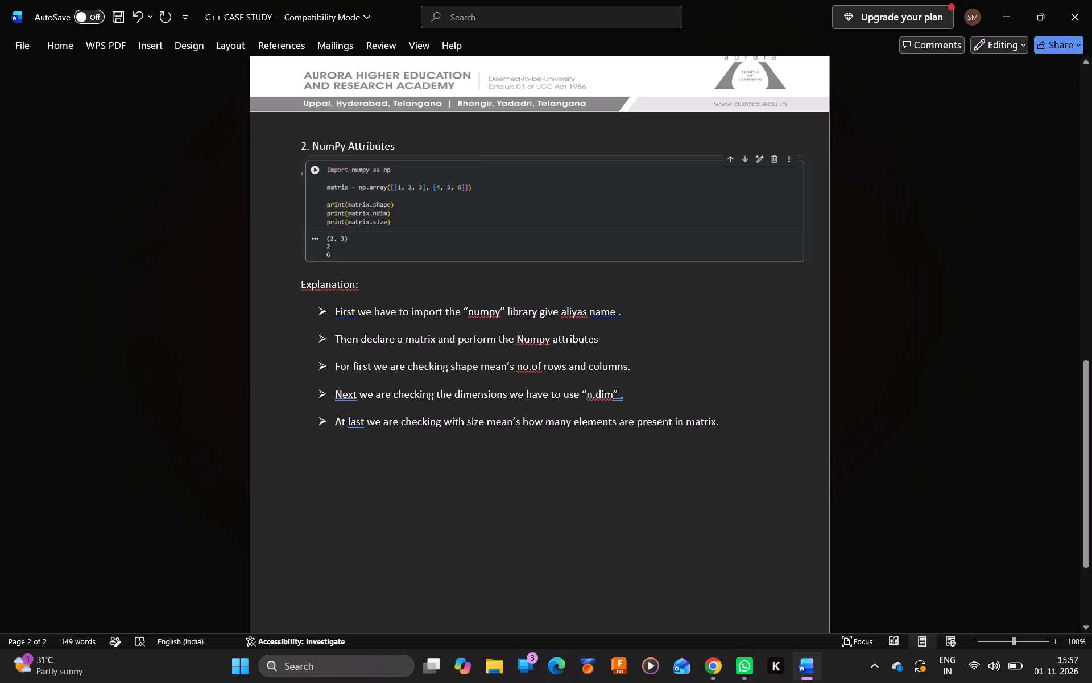
pyautogui.press('3')
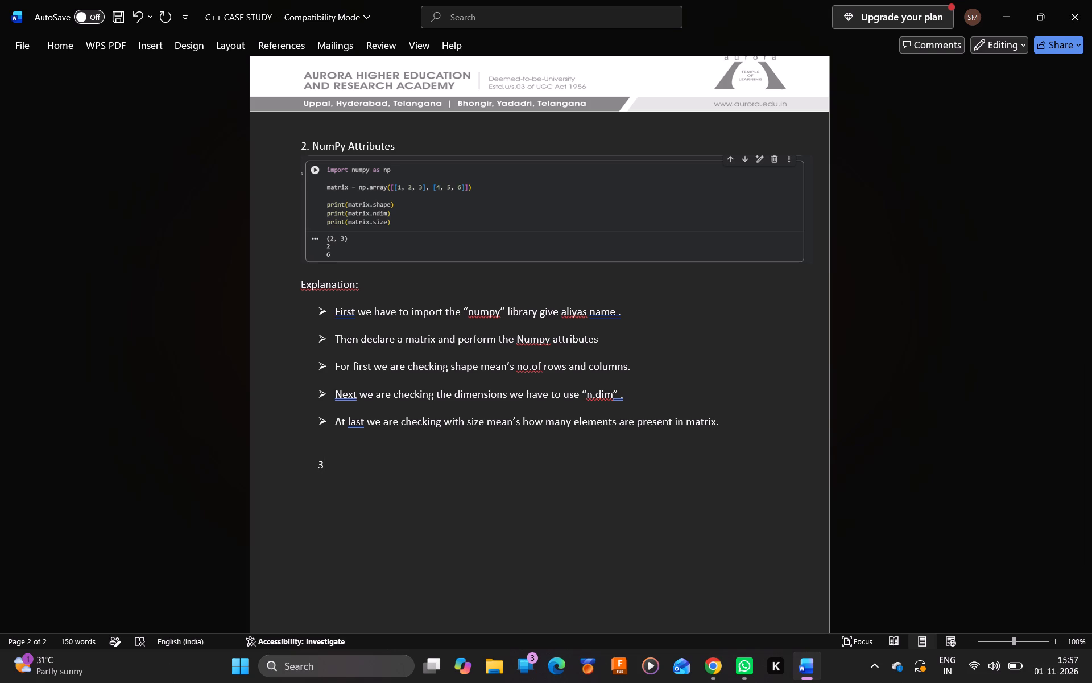
pyautogui.press('.')
pyautogui.hotkey('shift', 'Return')
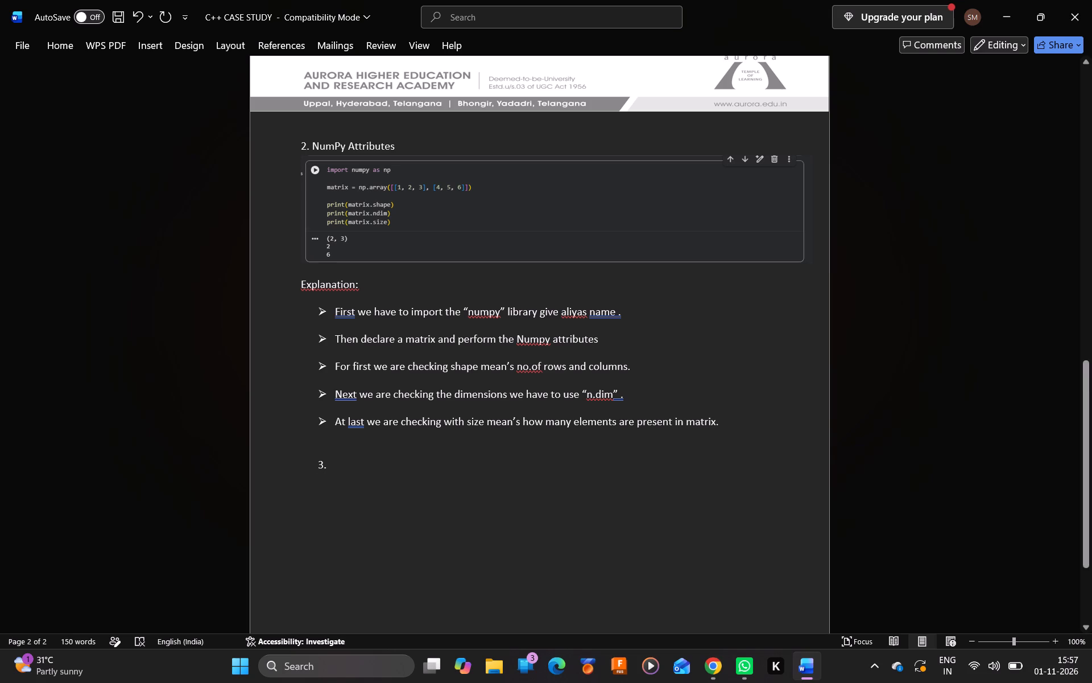
# Insert a line break after the "2. NumPy Attributes" heading, above the code image.
pyautogui.scroll(-4, 364, 530)
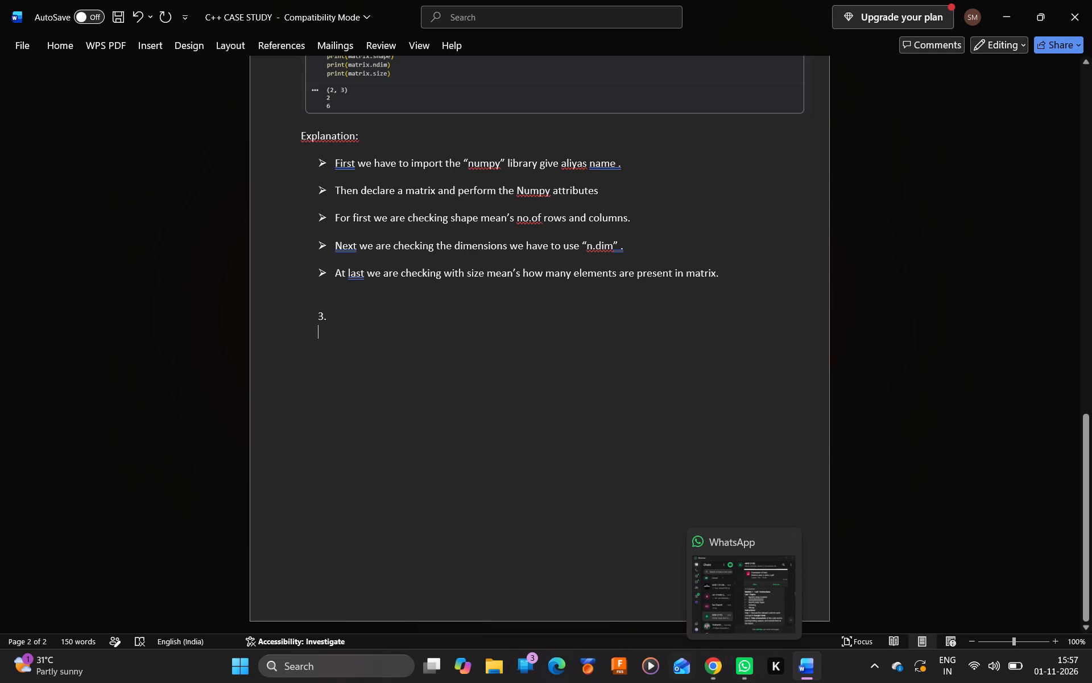
pyautogui.scroll(1, 588, 407)
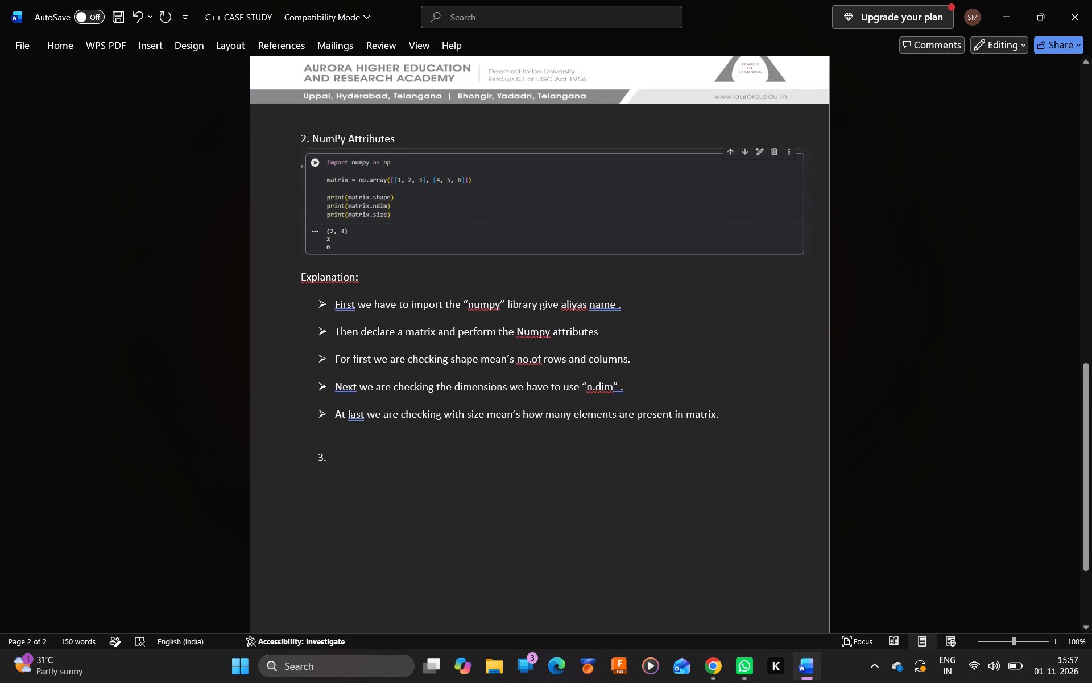
pyautogui.click(415, 139)
pyautogui.hotkey('shift', 'Return')
# Place the cursor below "3.", switch to the Colab notebook in Chrome and copy the float_array cell with its output as an image using Google Lens.
pyautogui.scroll(-3, 420, 261)
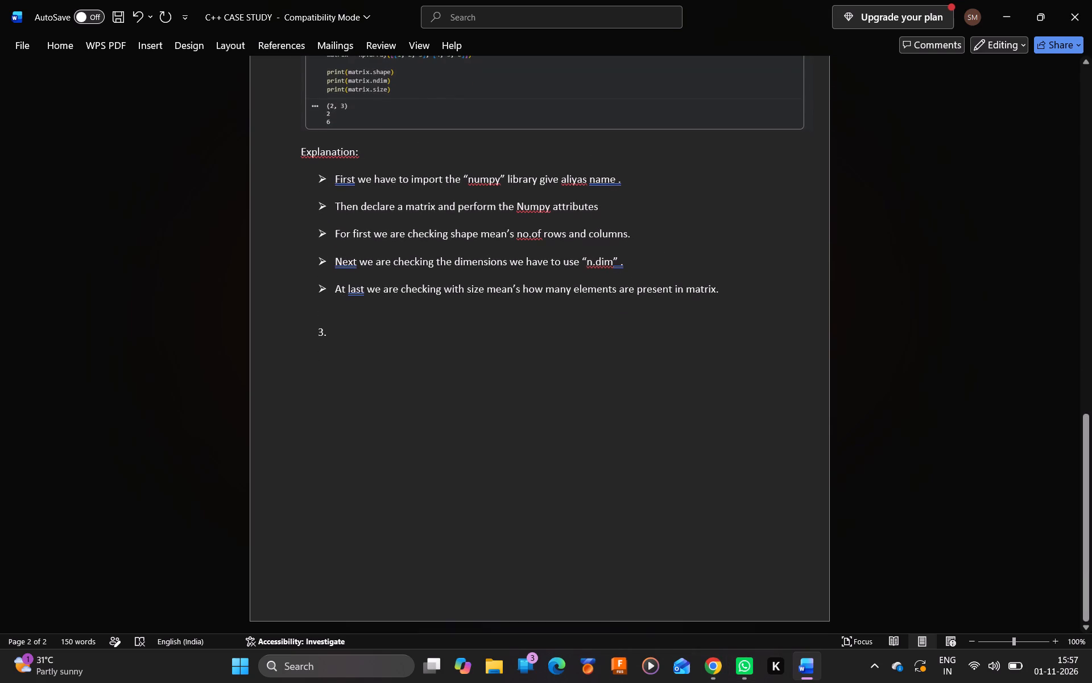
pyautogui.click(327, 361)
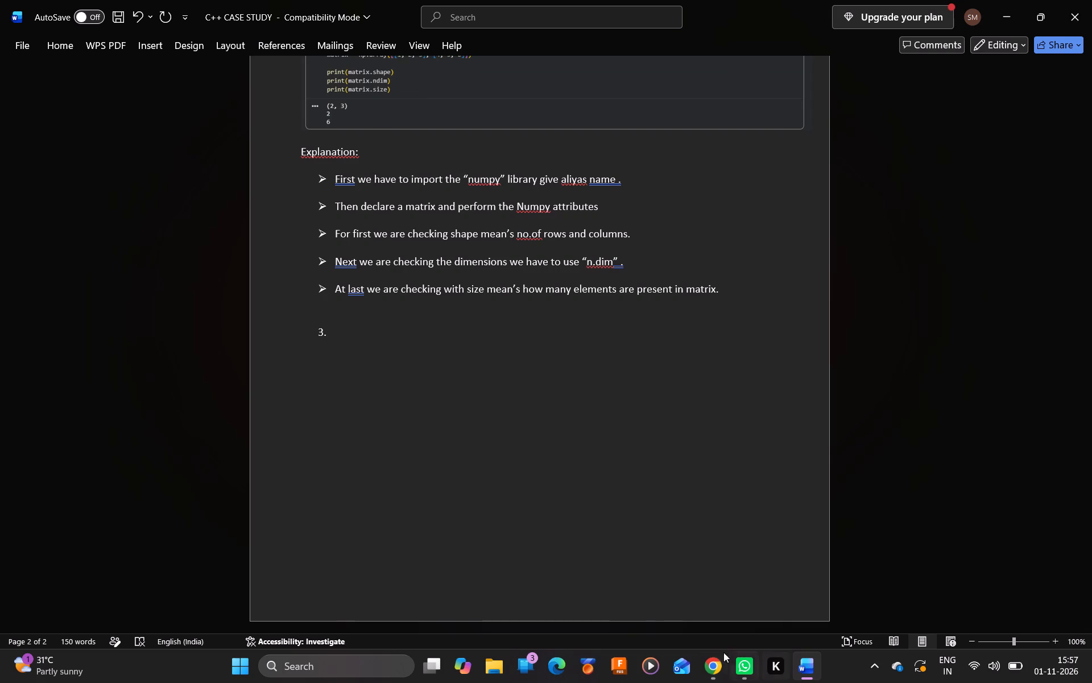
pyautogui.click(707, 661)
pyautogui.scroll(-1, 627, 425)
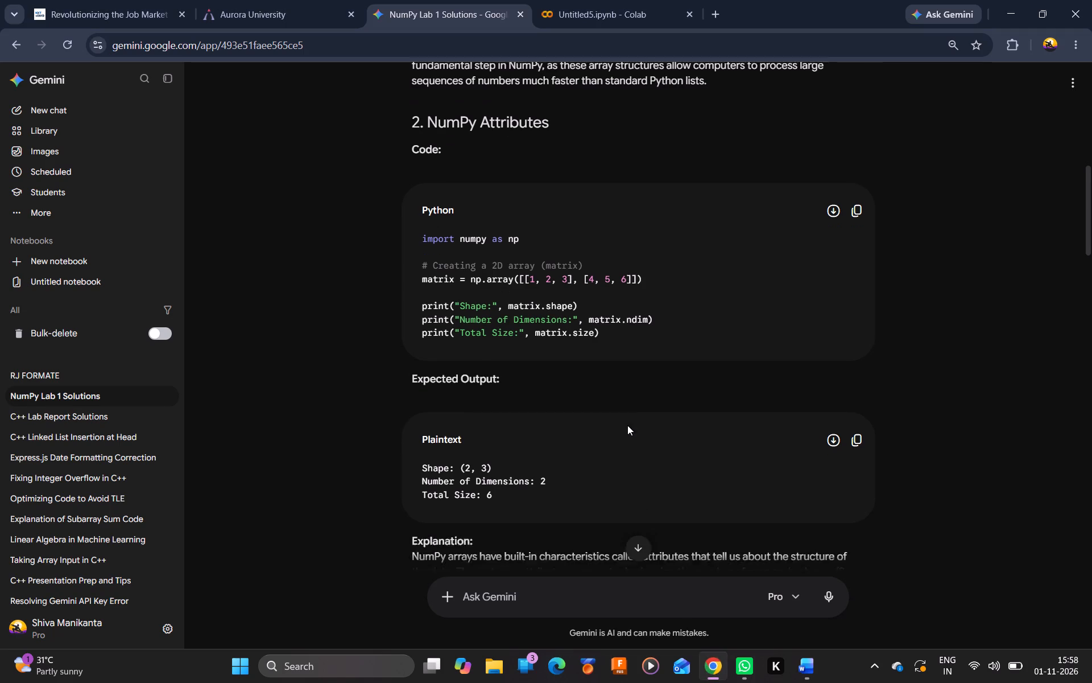
pyautogui.scroll(-1, 627, 425)
pyautogui.click(579, 9)
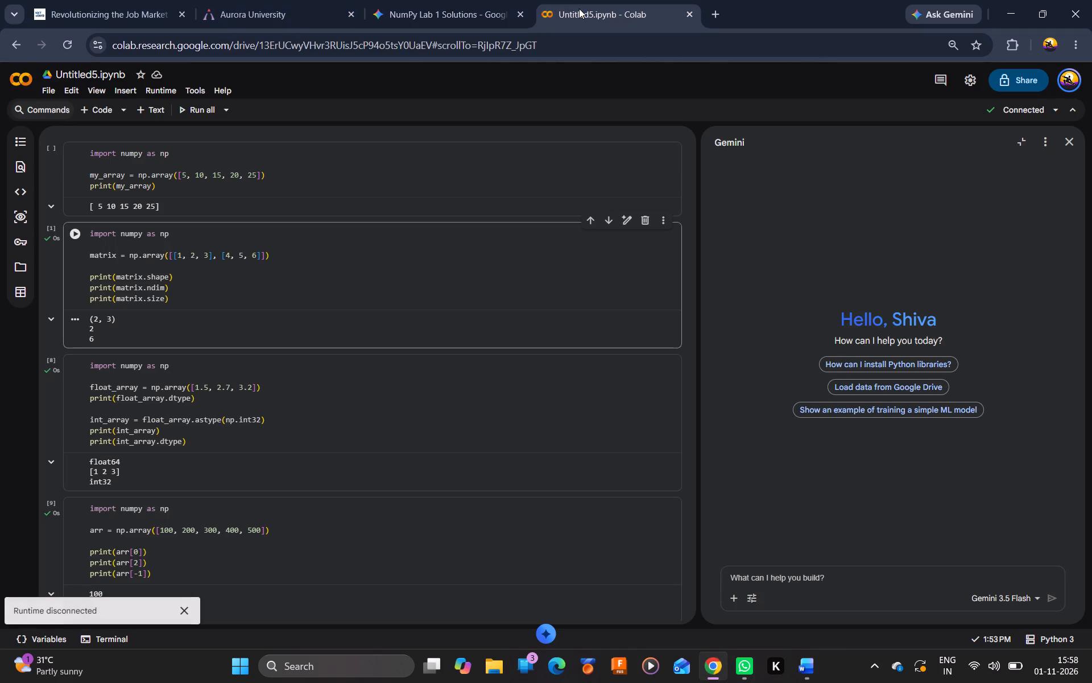
pyautogui.scroll(-3, 427, 278)
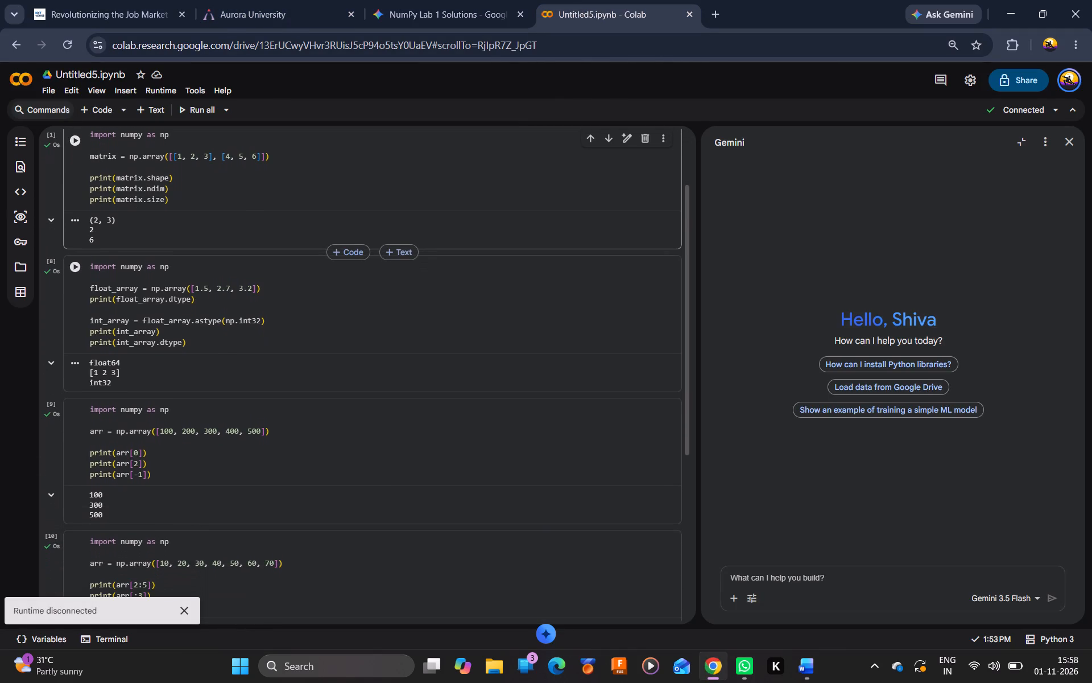
pyautogui.rightClick(52, 305)
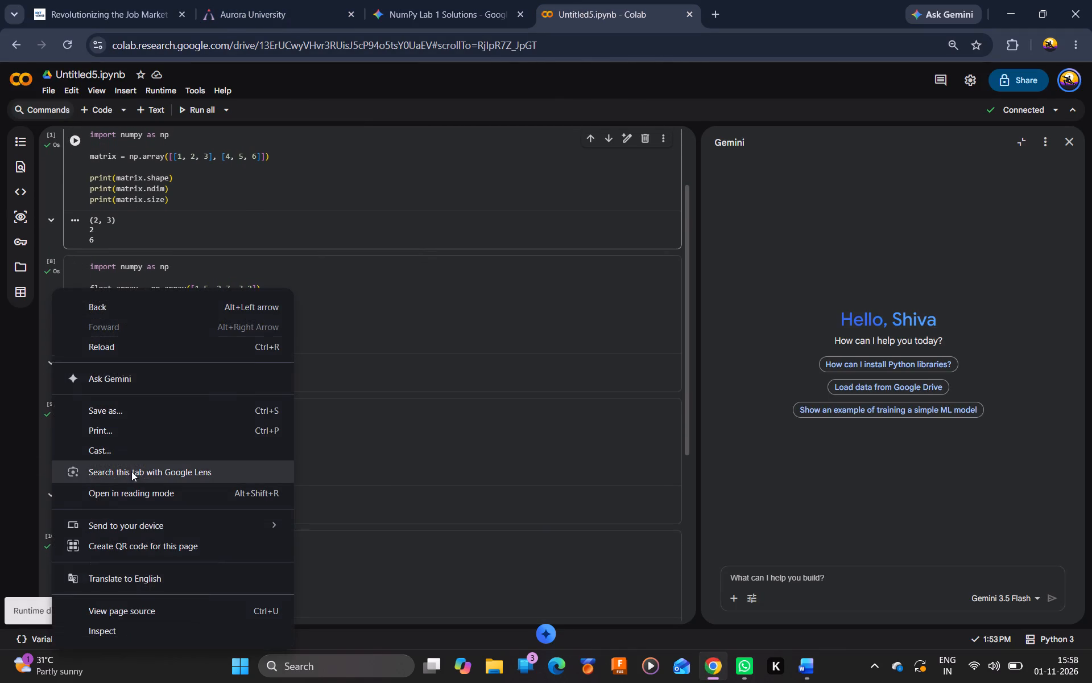
pyautogui.click(138, 471)
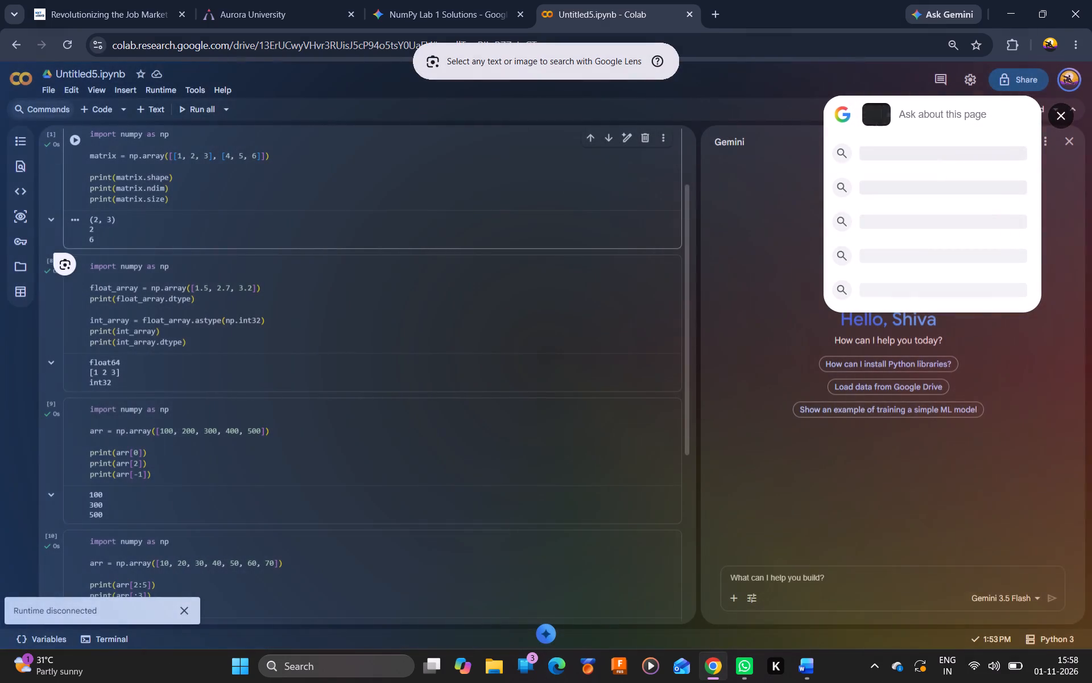
pyautogui.moveTo(51, 246); pyautogui.dragTo(628, 398)
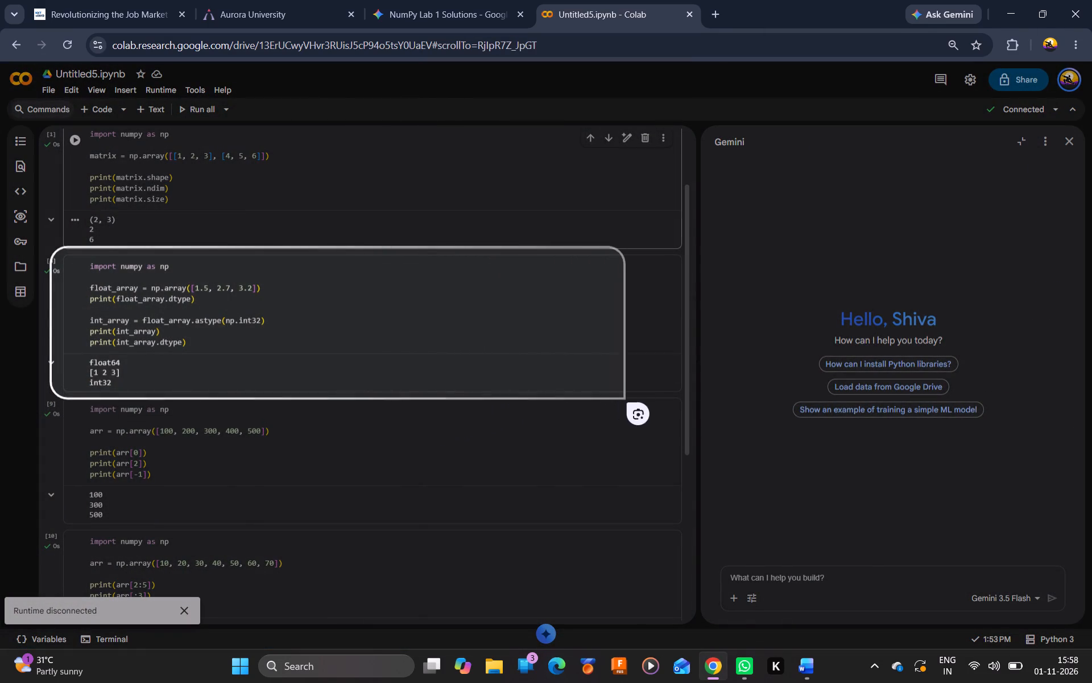
pyautogui.moveTo(628, 398); pyautogui.dragTo(702, 401)
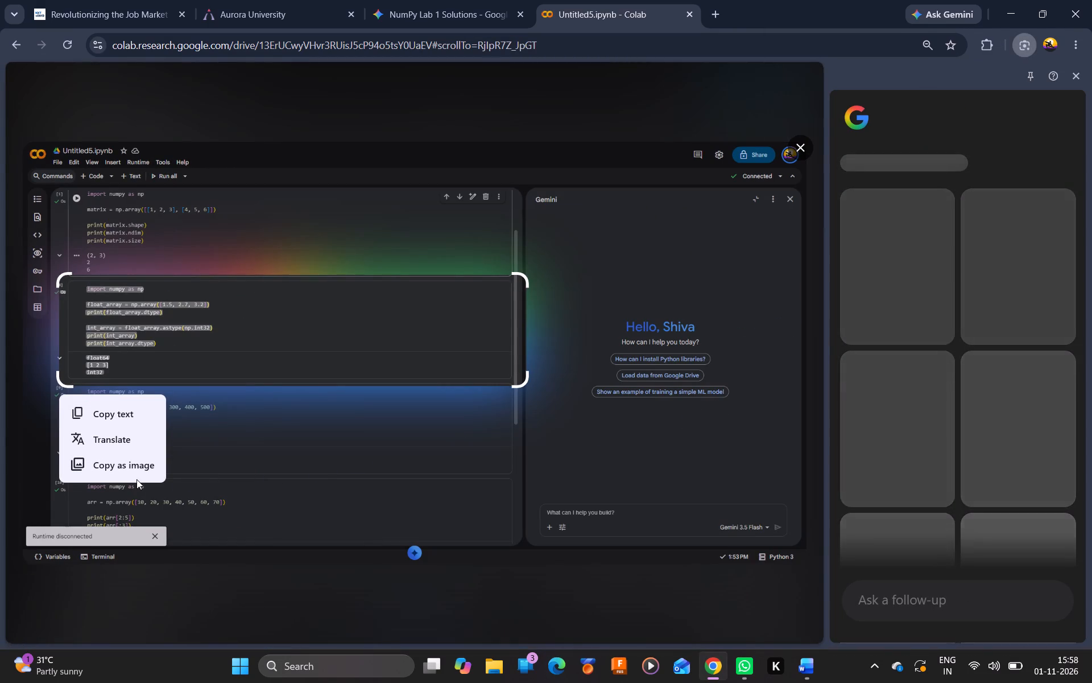
pyautogui.click(137, 476)
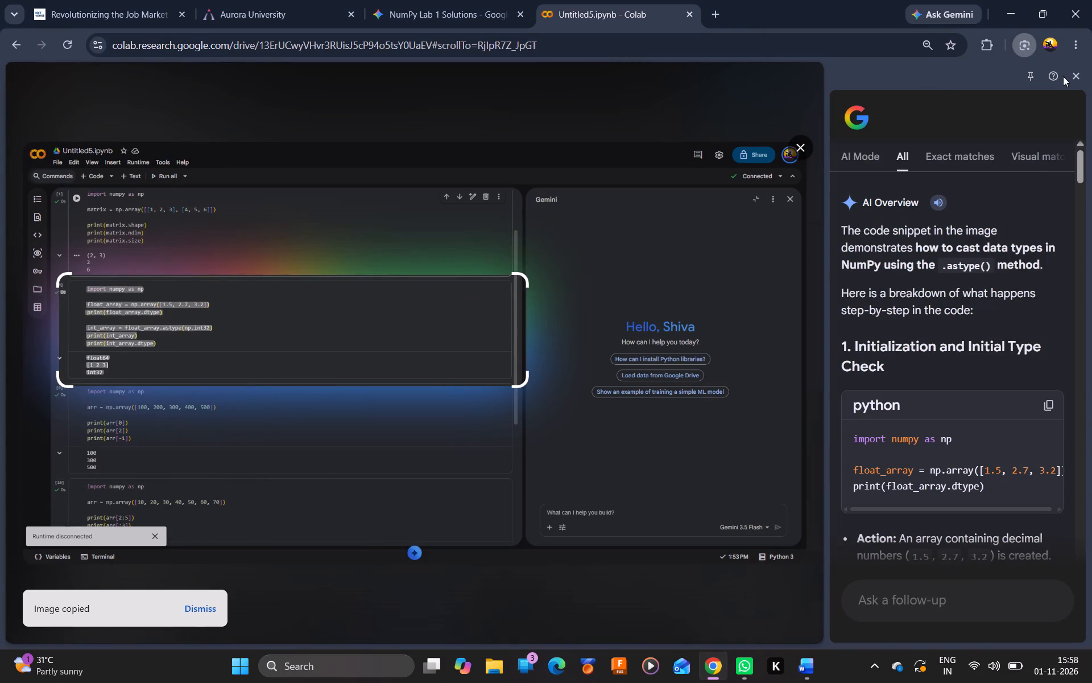
# Close the Google Lens results, switch back to the Word report and paste the copied float_array cell image below "3.".
pyautogui.click(1075, 75)
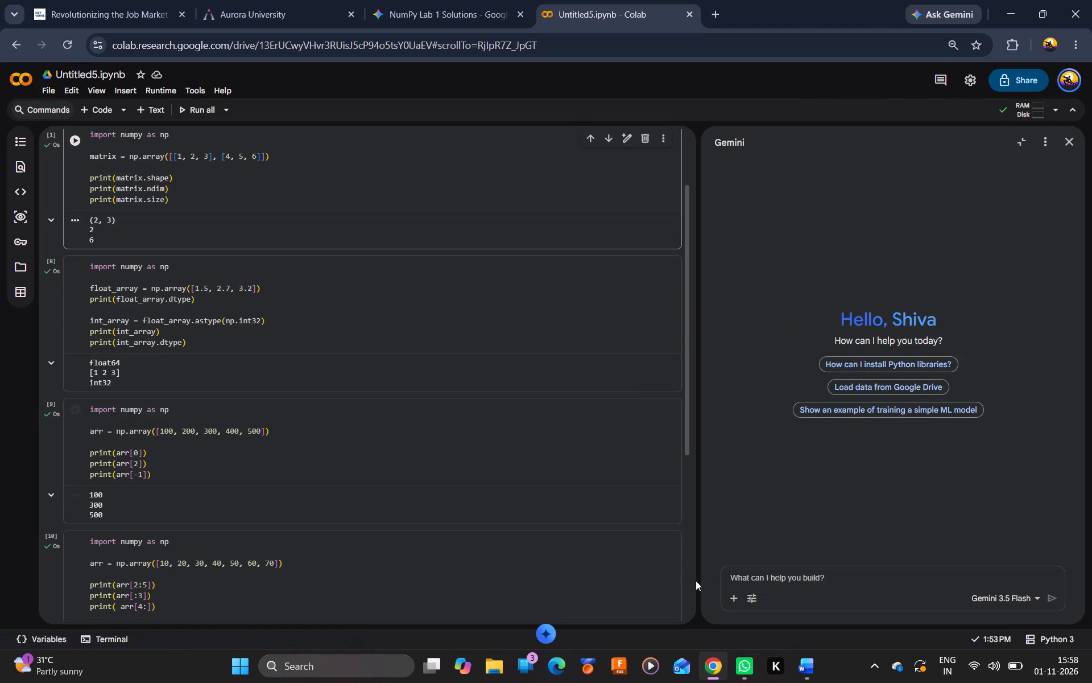
pyautogui.click(800, 664)
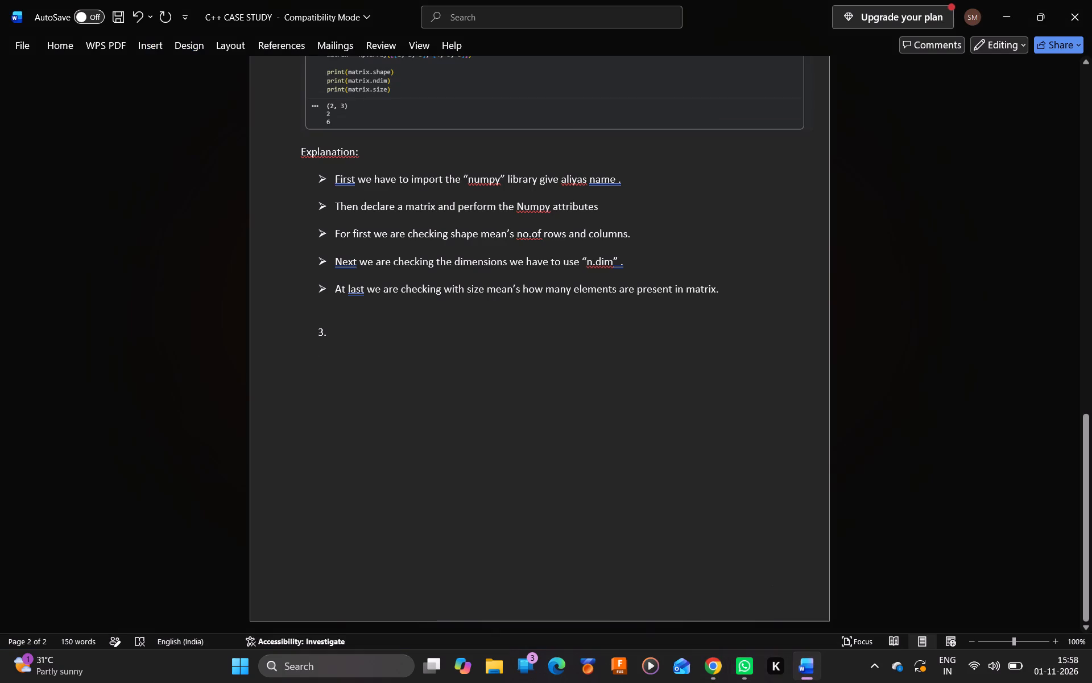
pyautogui.hotkey('ctrl', 'v')
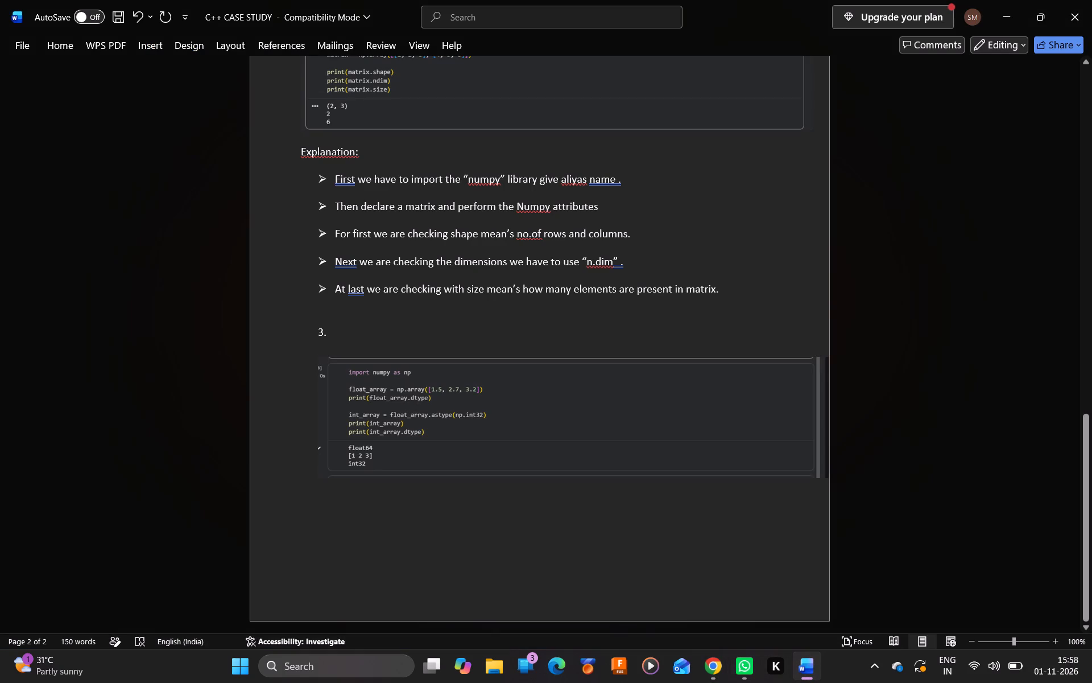
# Add a space after the section number "3." and undo the automatic list numbering so it stays plain text.
pyautogui.click(375, 333)
pyautogui.press('space')
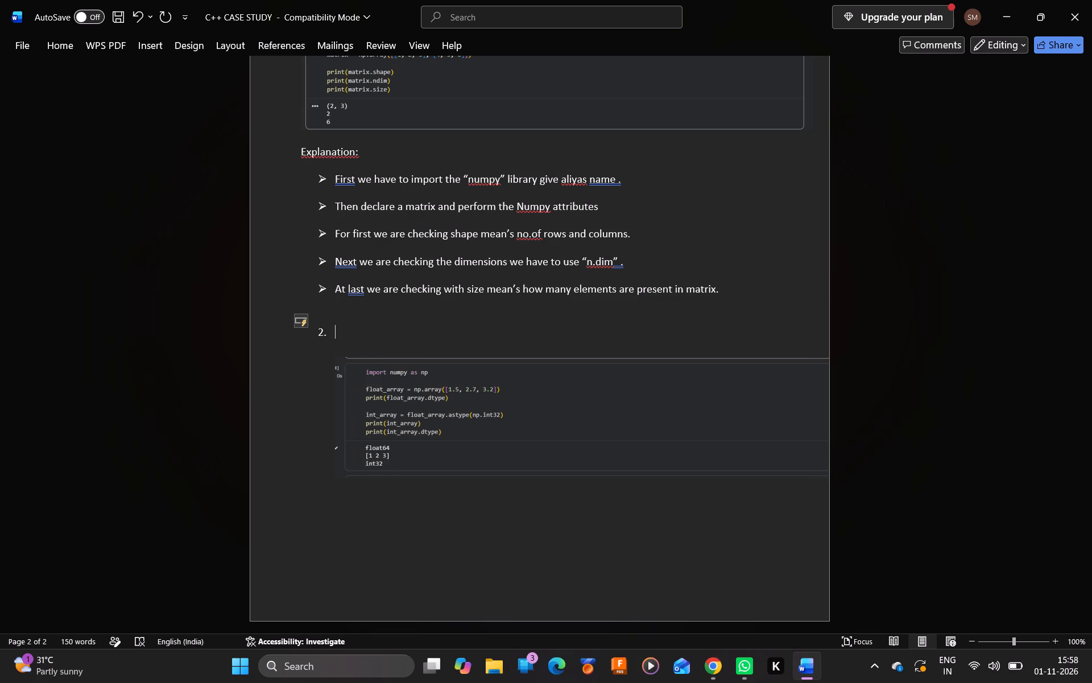
pyautogui.press('BackSpace')
pyautogui.hotkey('ctrl', 'z')
pyautogui.hotkey('ctrl', 'z')
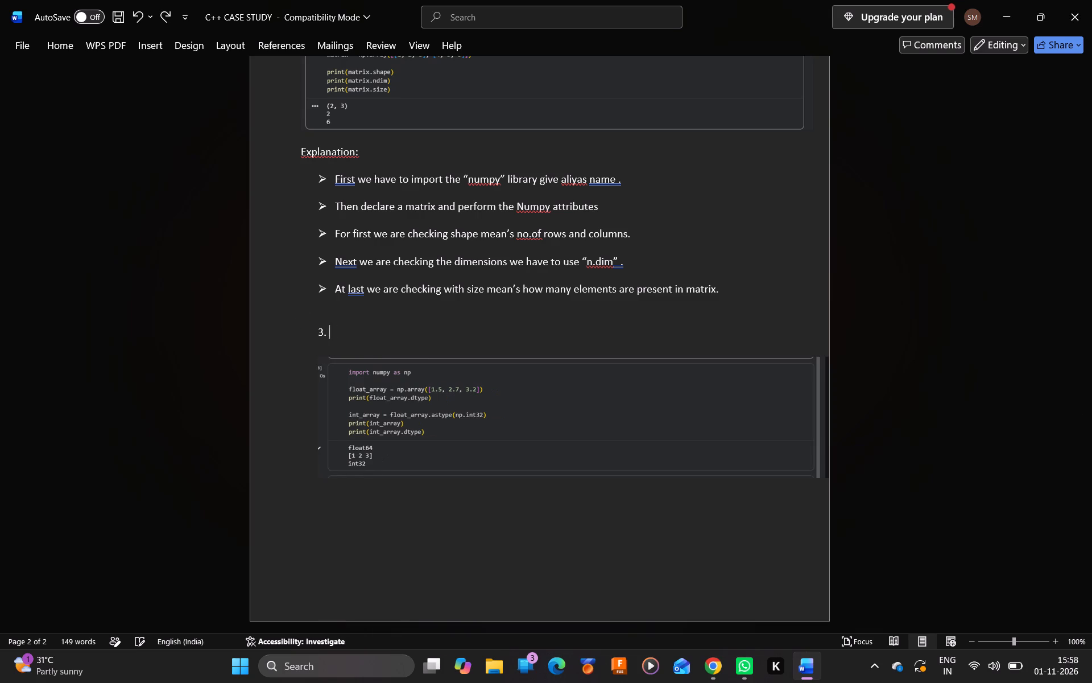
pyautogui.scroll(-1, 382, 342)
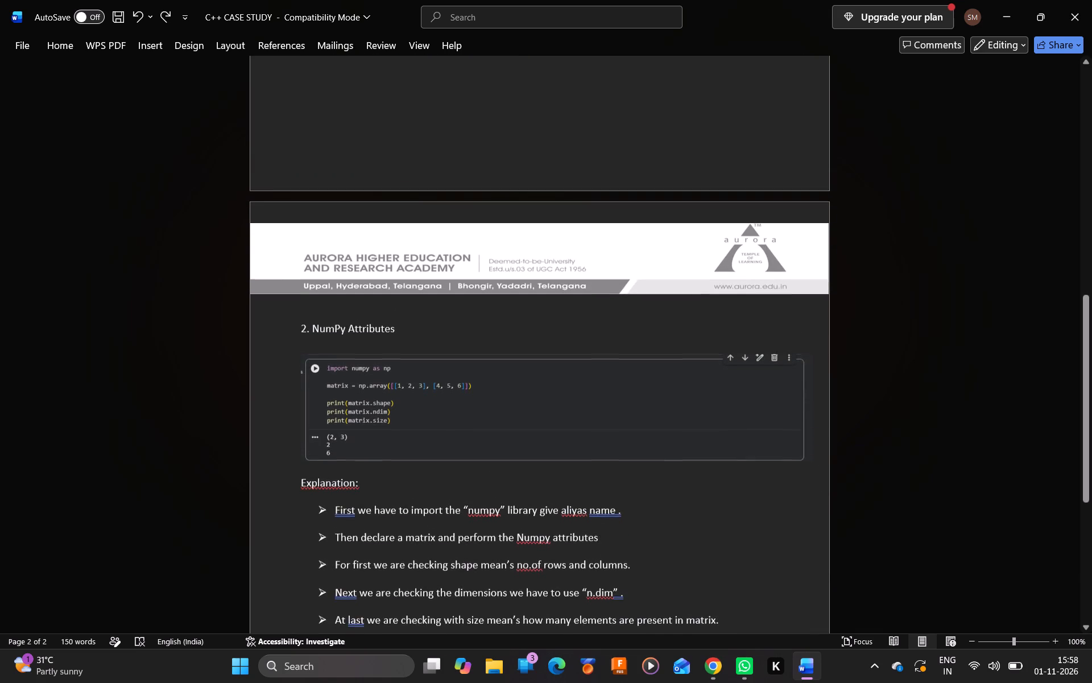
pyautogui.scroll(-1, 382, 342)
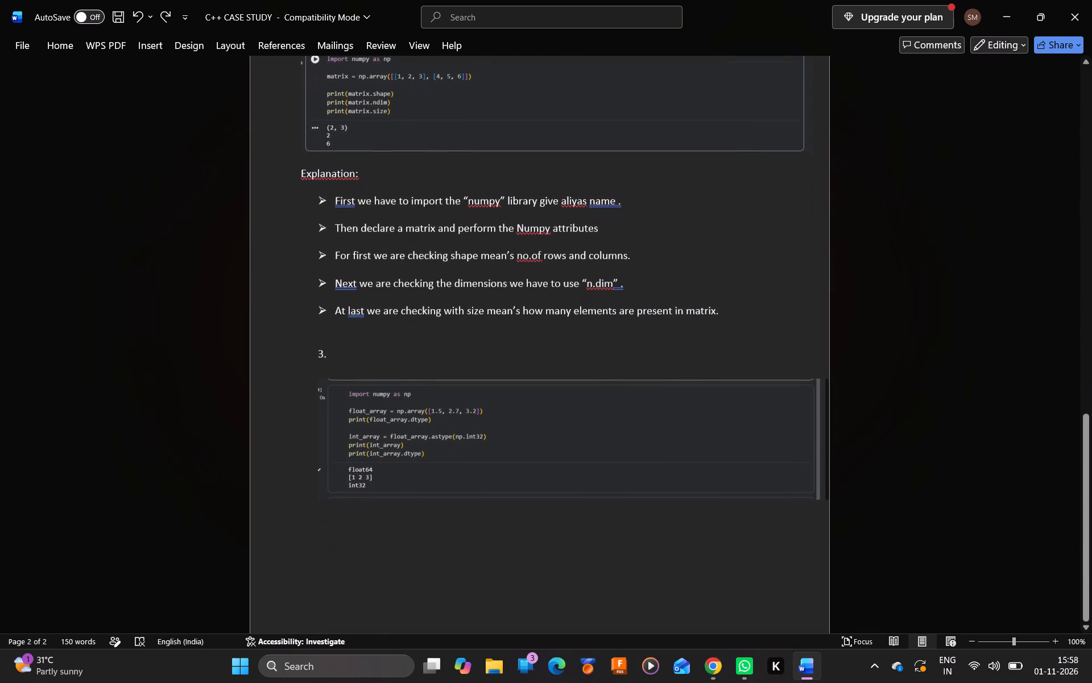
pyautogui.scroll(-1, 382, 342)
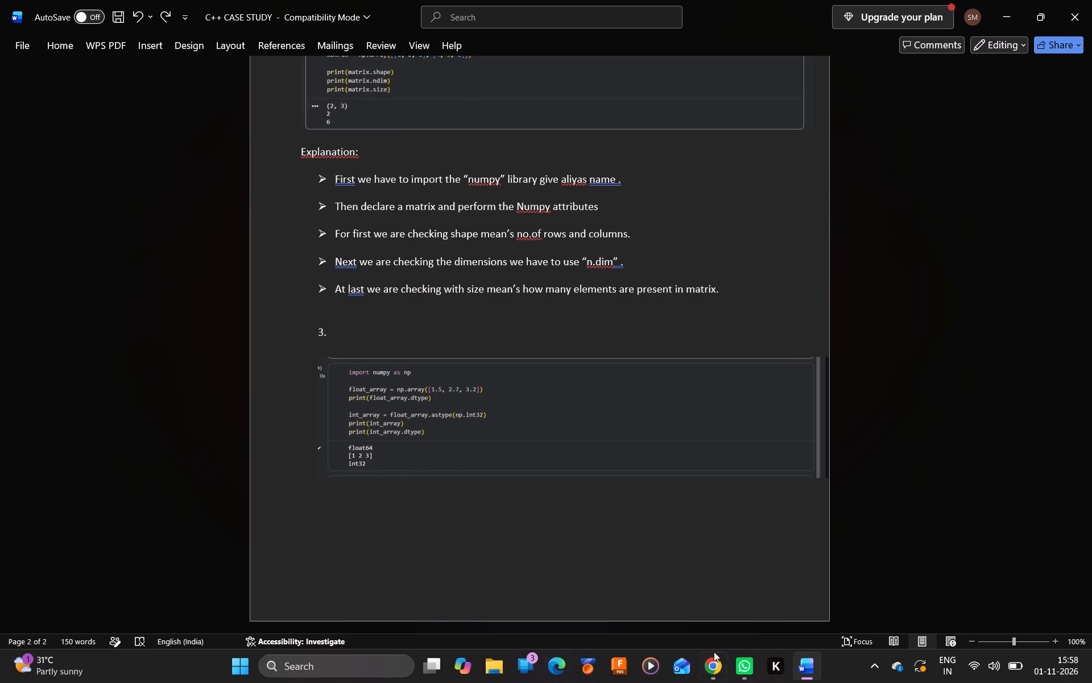
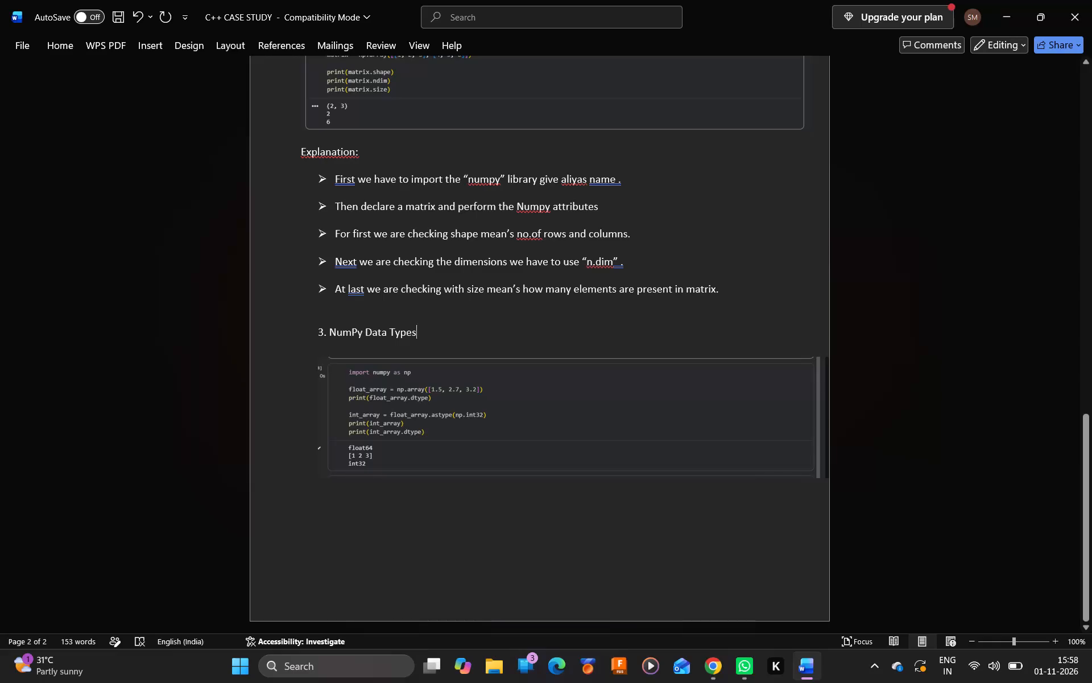
# Start a new line below the float_array code image, removing the surplus blank lines, the stray backslash and the line's indent.
pyautogui.click(330, 512)
pyautogui.press('Right')
pyautogui.press('Return')
pyautogui.press('Return')
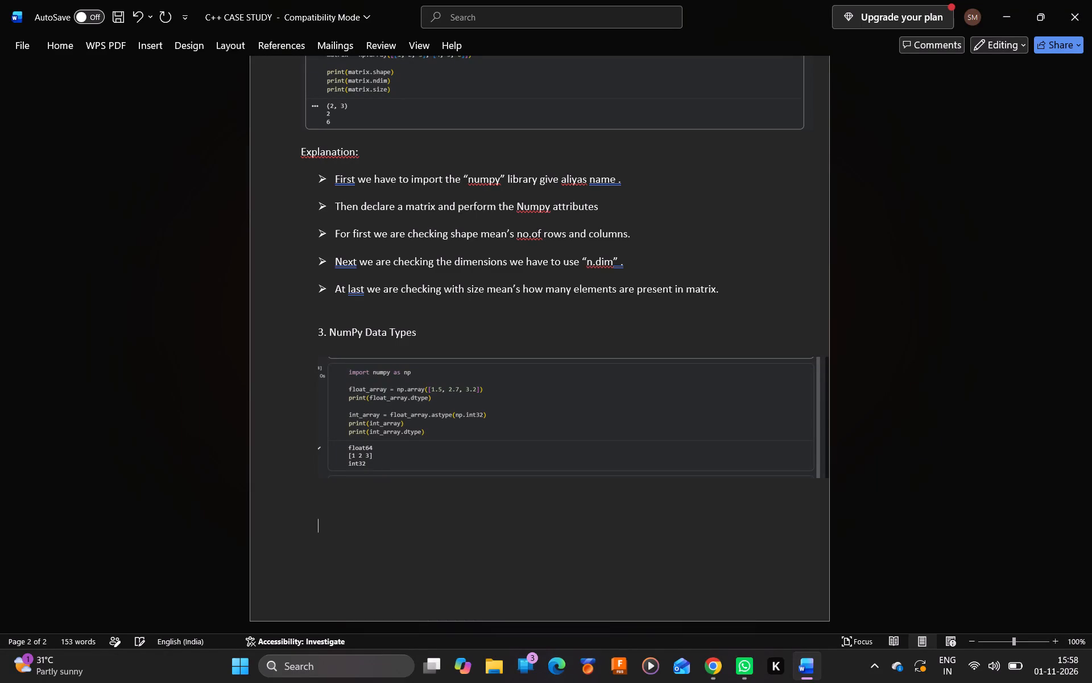
pyautogui.press('Return')
pyautogui.press('Return')
pyautogui.press('Return')
pyautogui.press('Return')
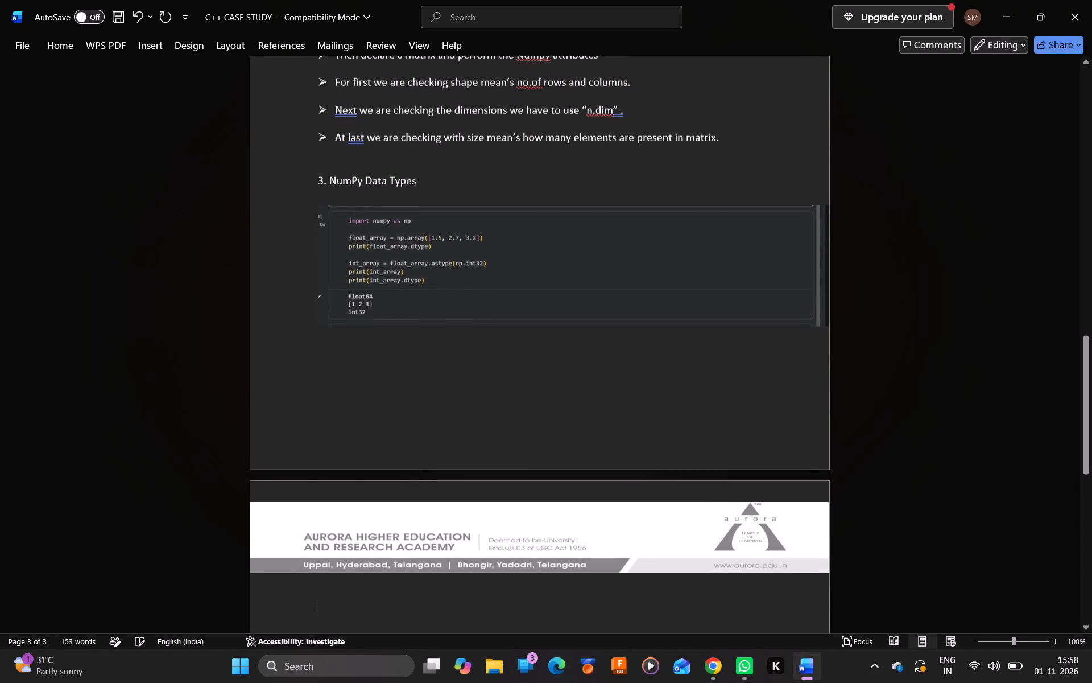
pyautogui.press('\\')
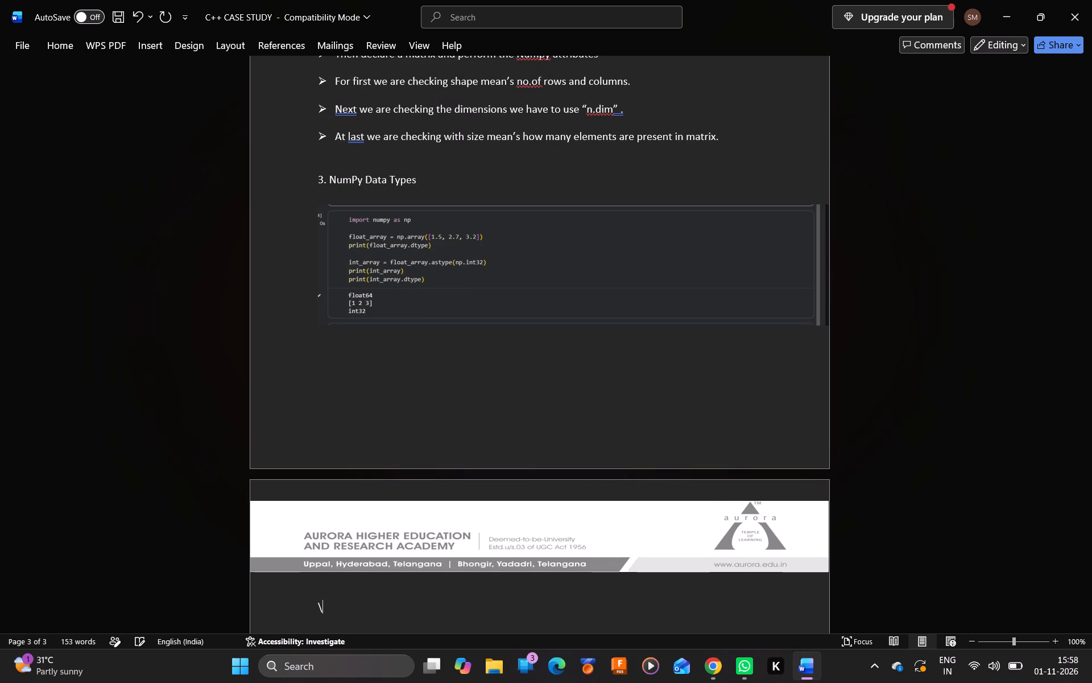
pyautogui.press('BackSpace')
pyautogui.press('BackSpace')
pyautogui.press('BackSpace')
pyautogui.press('BackSpace')
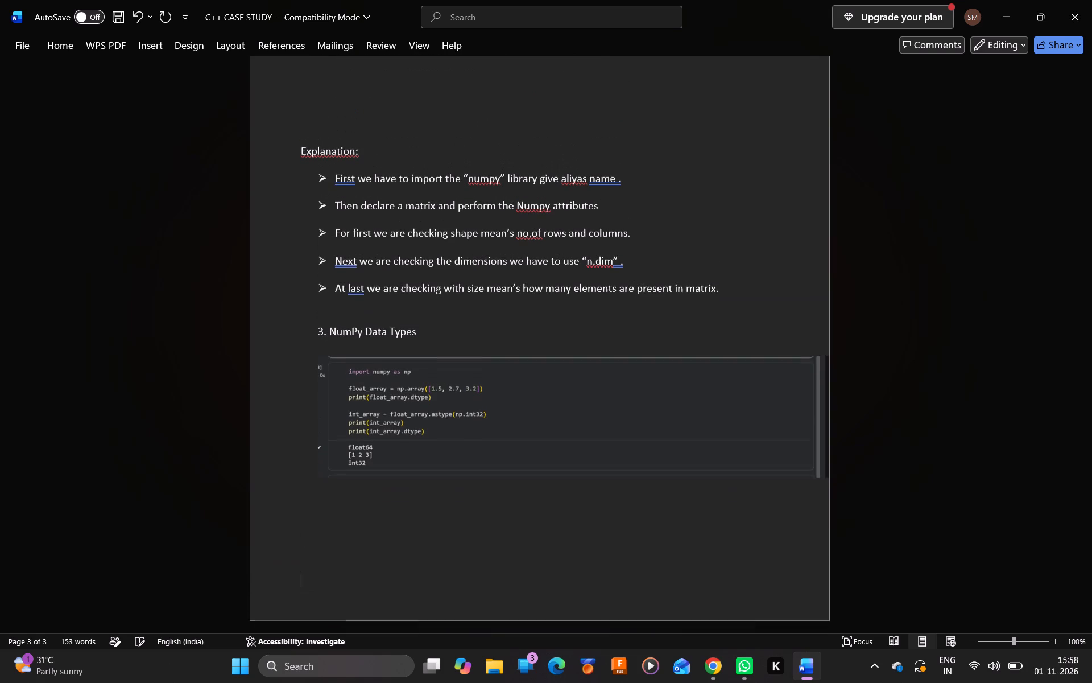
pyautogui.press('BackSpace')
pyautogui.press('BackSpace')
pyautogui.press('BackSpace')
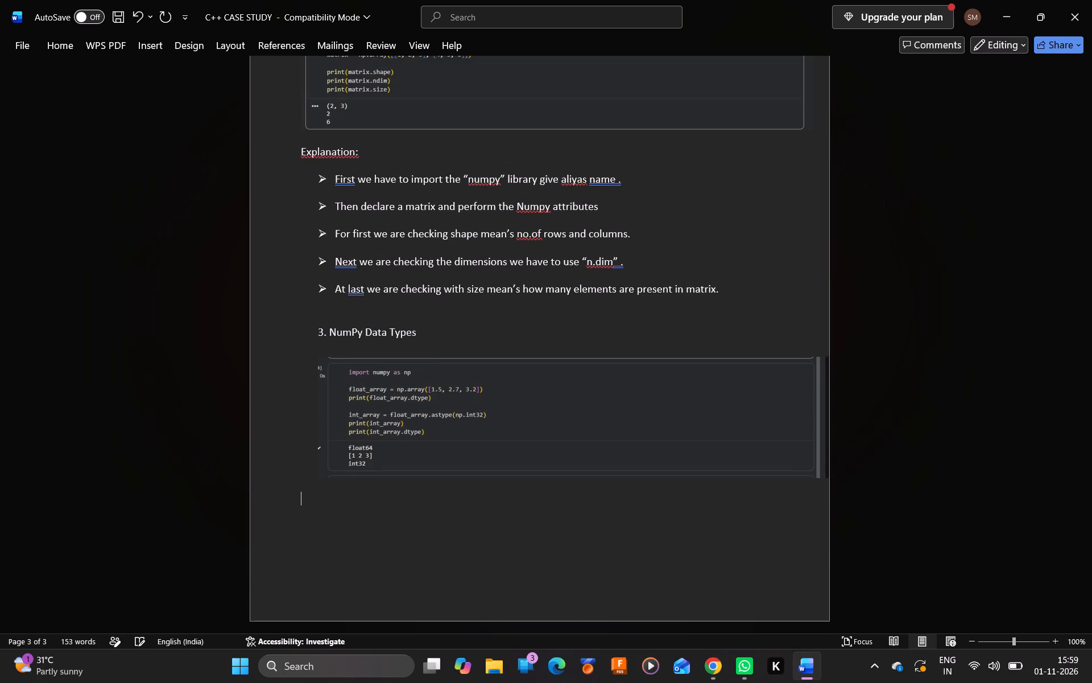
# Add the subheading "Explanation:" below the float_array code image and start a new line under it.
pyautogui.hscroll(1, 330, 512)
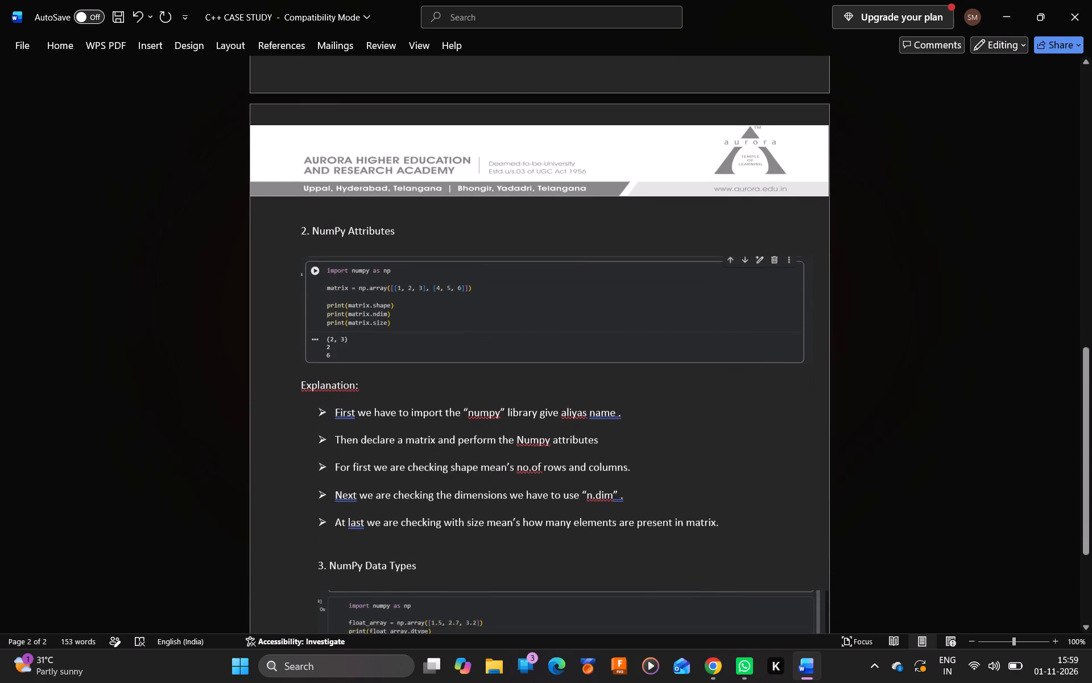
pyautogui.hscroll(1, 330, 512)
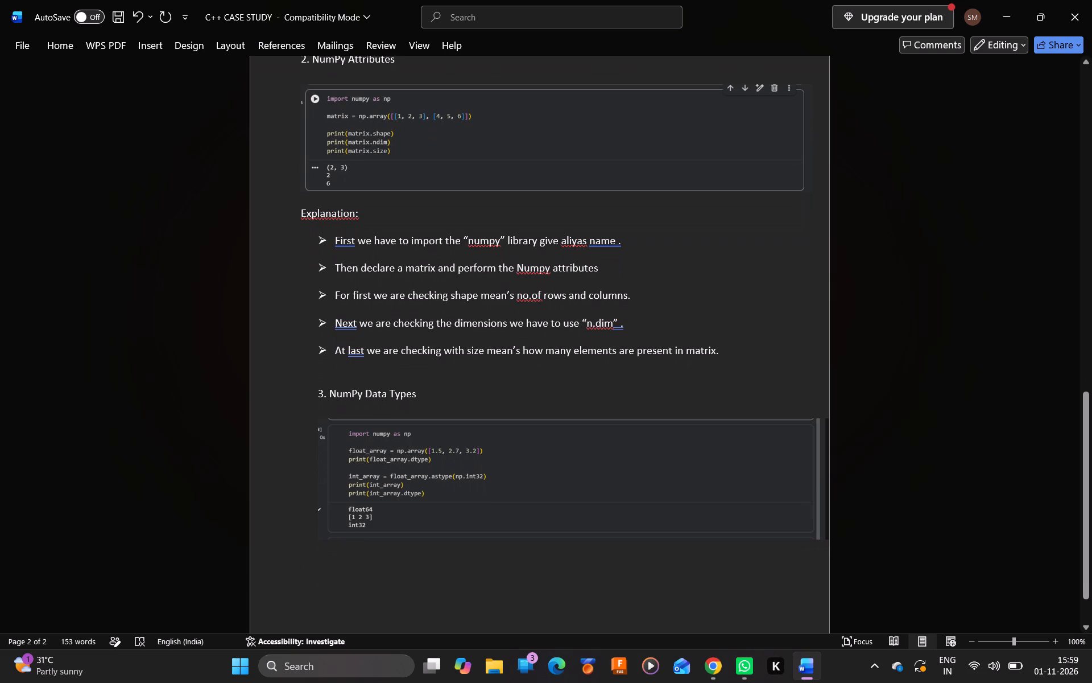
pyautogui.hotkey('shift', 'e')
pyautogui.write('xplana')
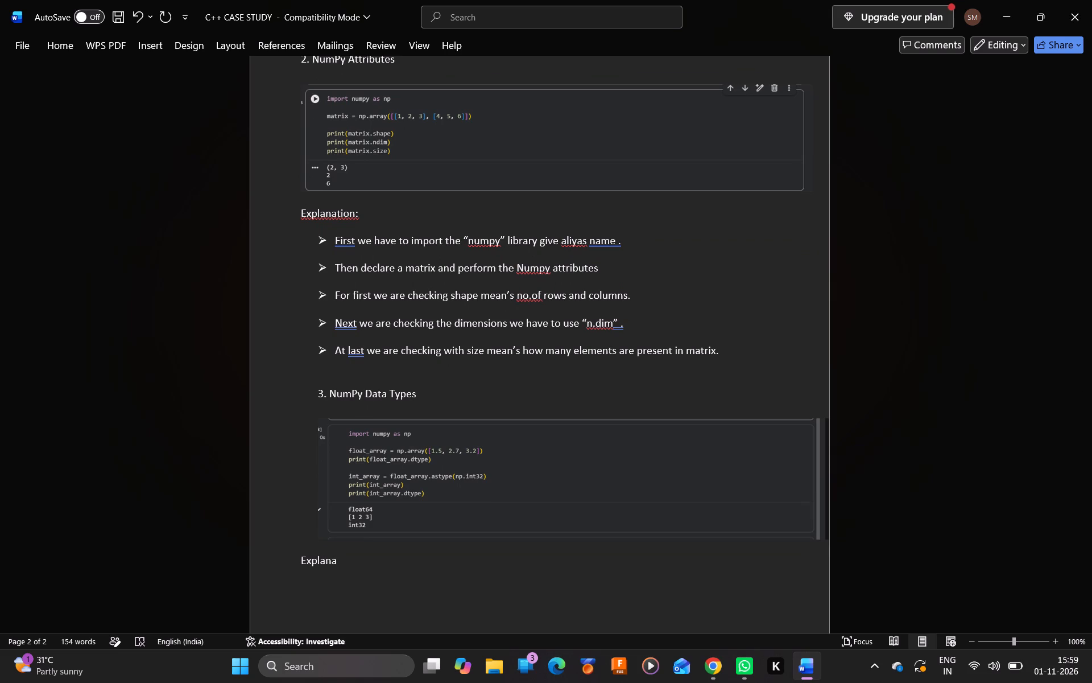
pyautogui.write('tions')
pyautogui.press('BackSpace')
pyautogui.hotkey('shift', ':')
pyautogui.press('Return')
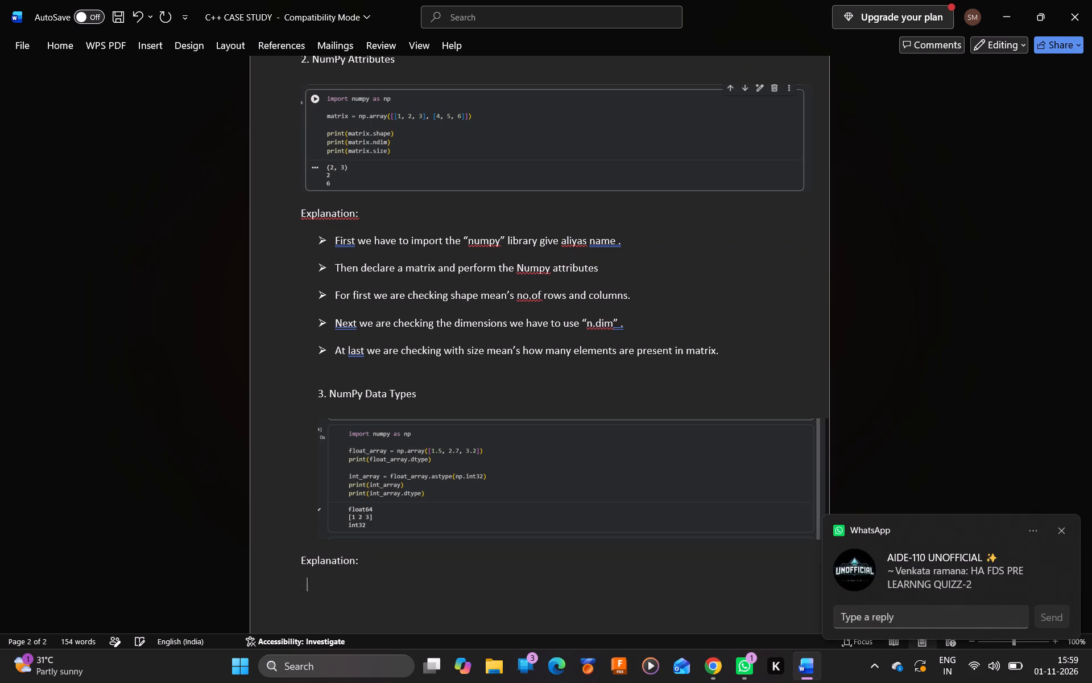
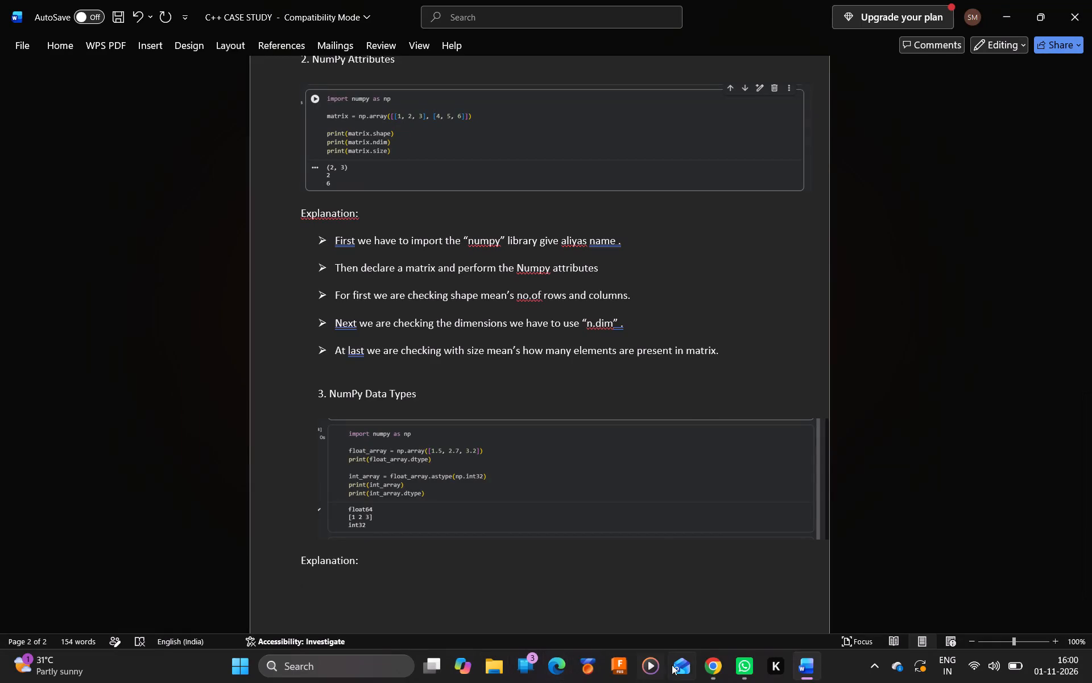
# Switch to the Aurora University page in Chrome, leave the submitted quiz, and open the Foundations of Data Science assessment list.
pyautogui.click(706, 664)
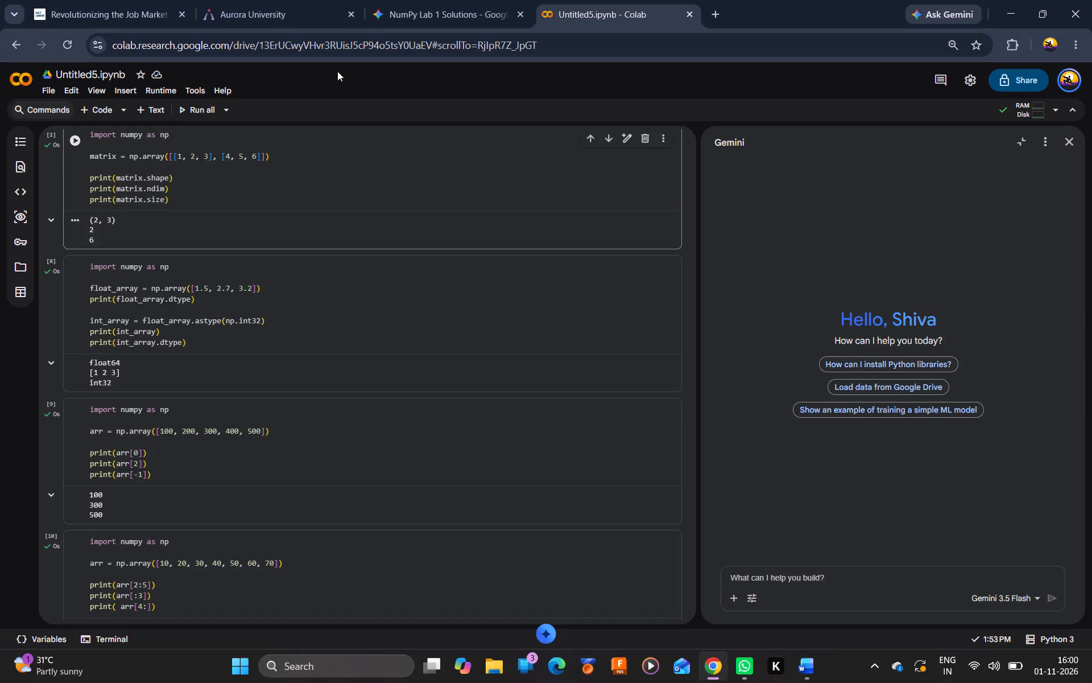
pyautogui.click(247, 2)
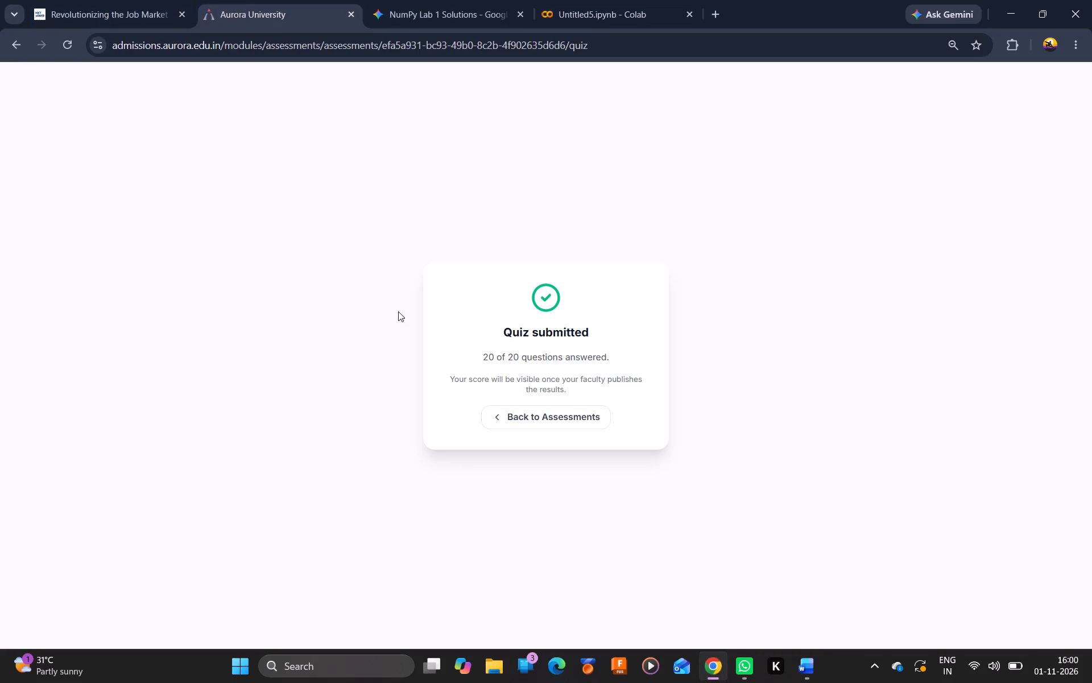
pyautogui.click(498, 414)
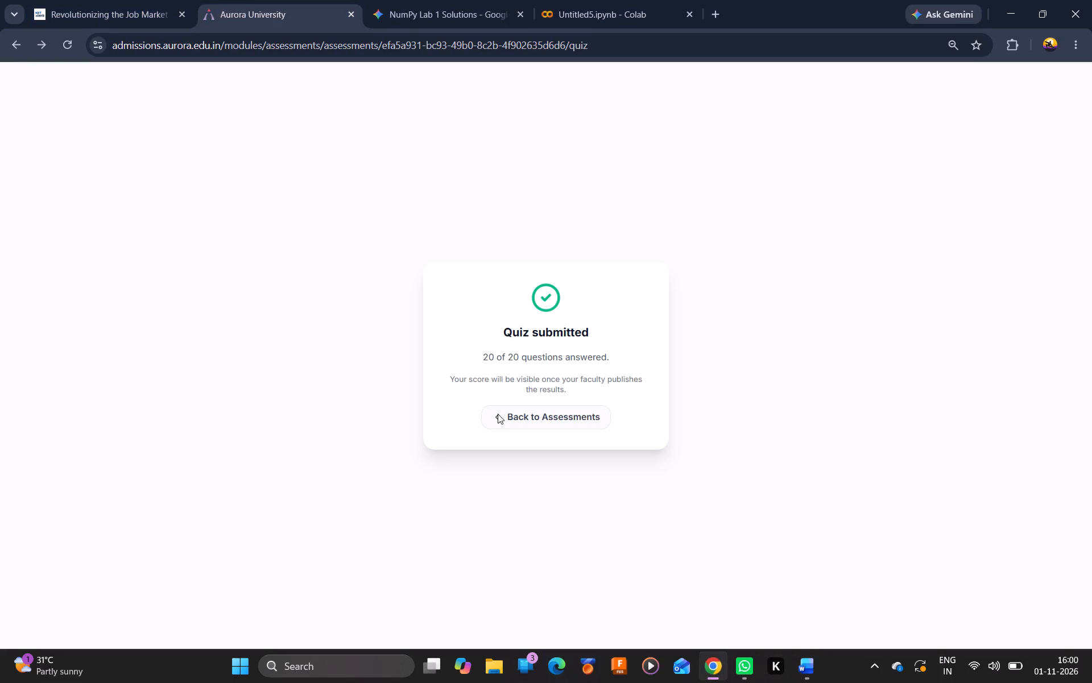
pyautogui.click(498, 414)
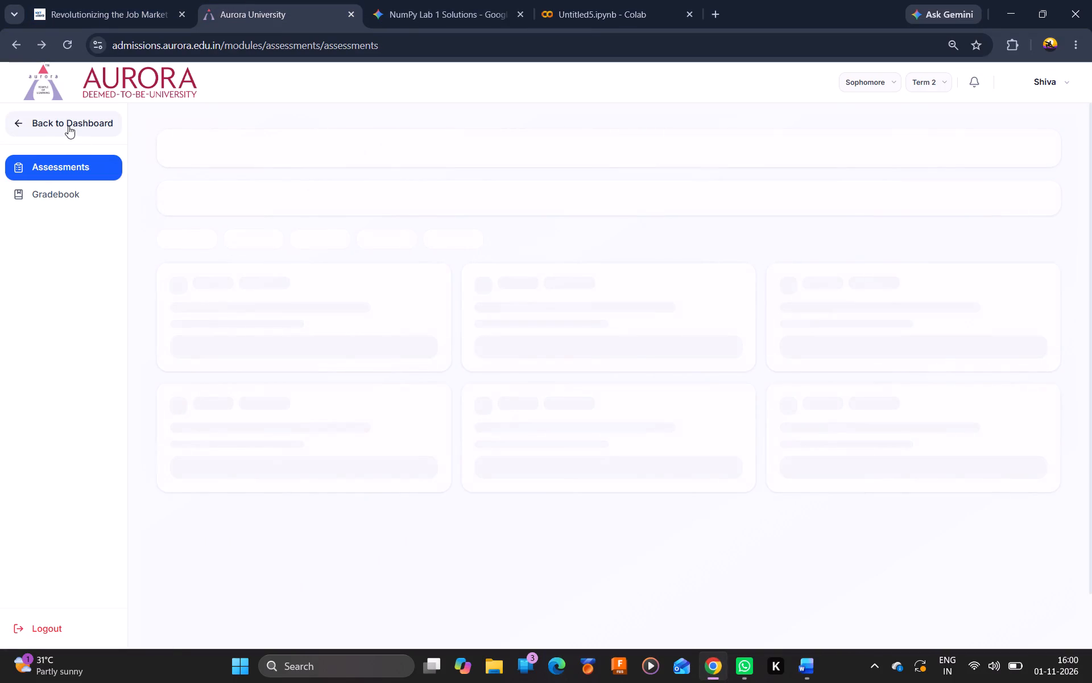
pyautogui.click(68, 126)
pyautogui.click(192, 350)
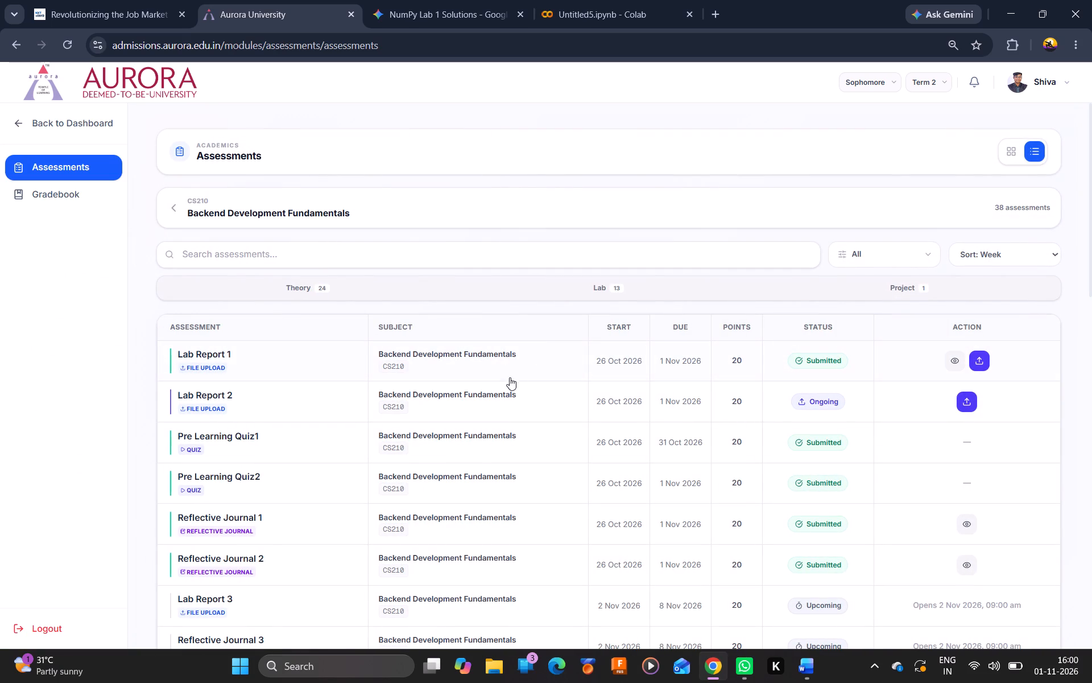
pyautogui.click(175, 204)
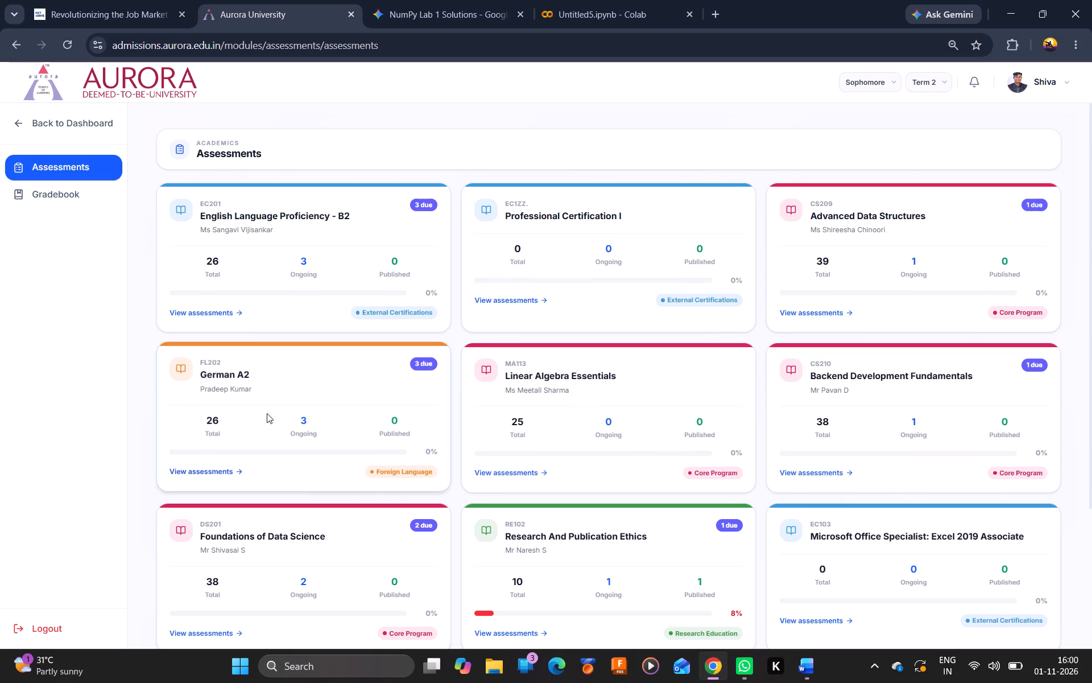
pyautogui.click(392, 527)
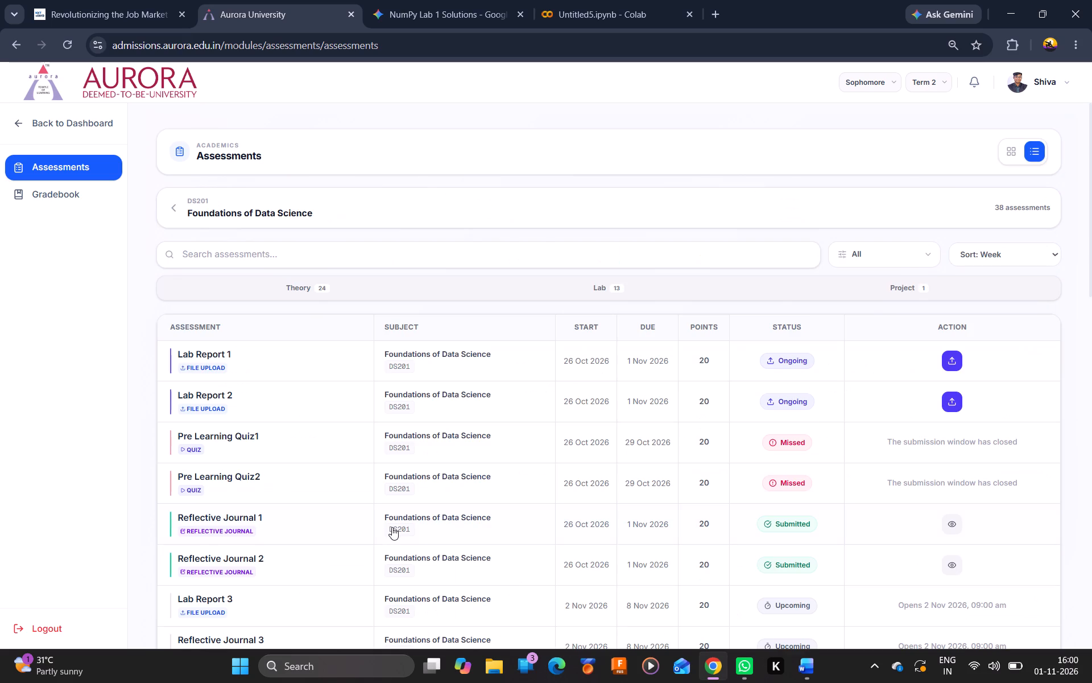
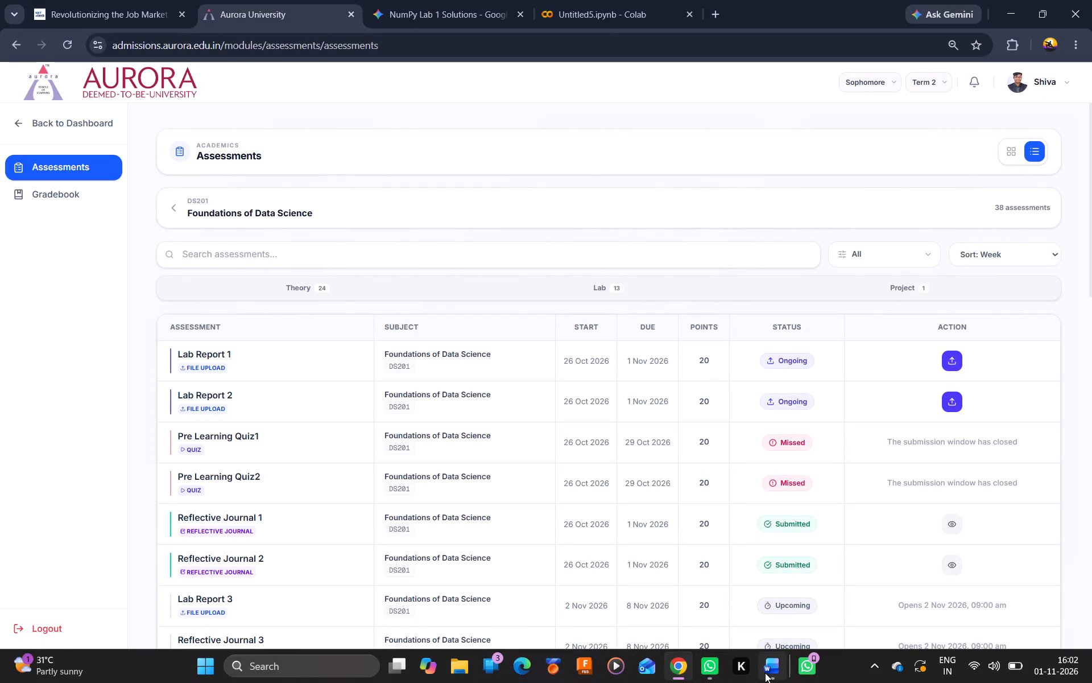
# Switch to the Word lab report and slightly enlarge the student details table at the top of the first page.
pyautogui.click(774, 604)
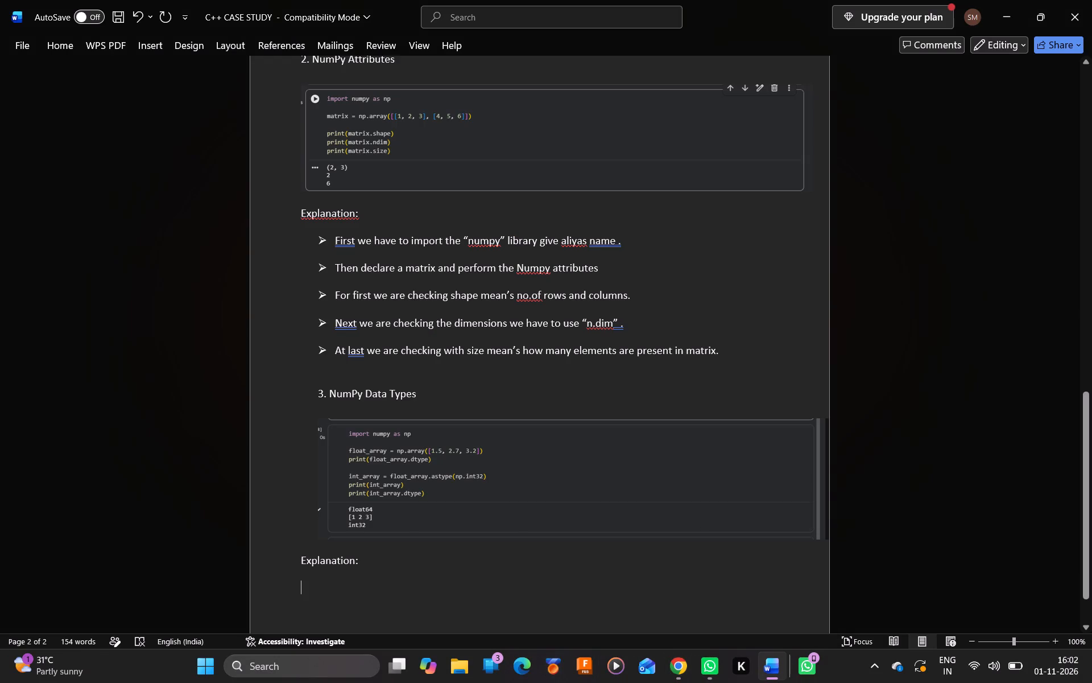
pyautogui.scroll(12, 607, 235)
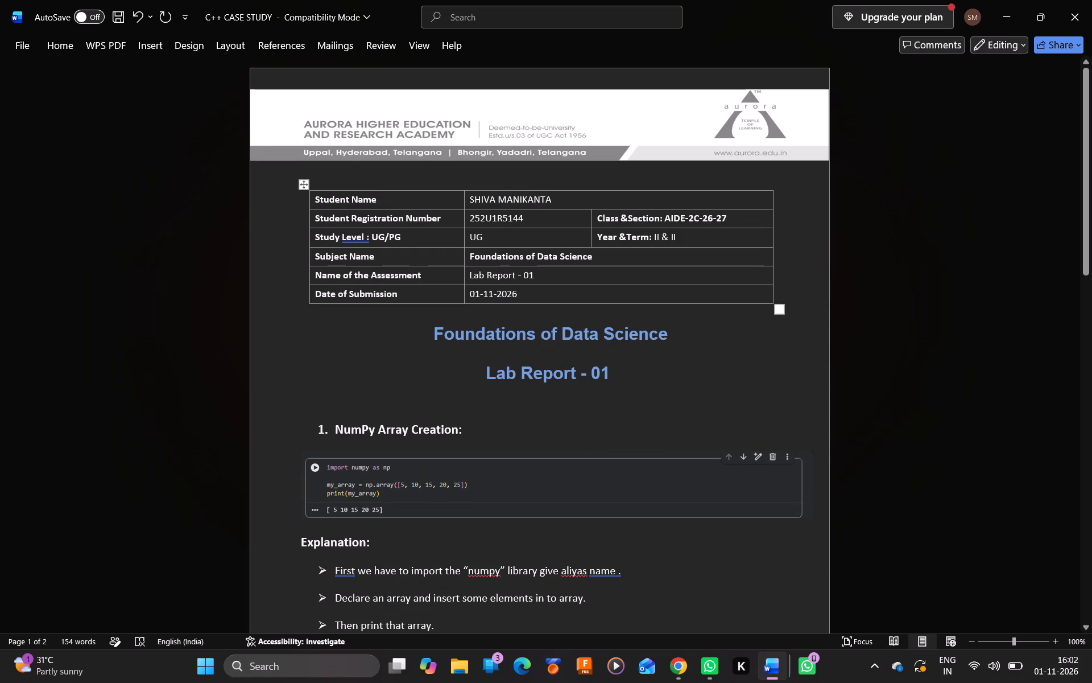
pyautogui.click(601, 254)
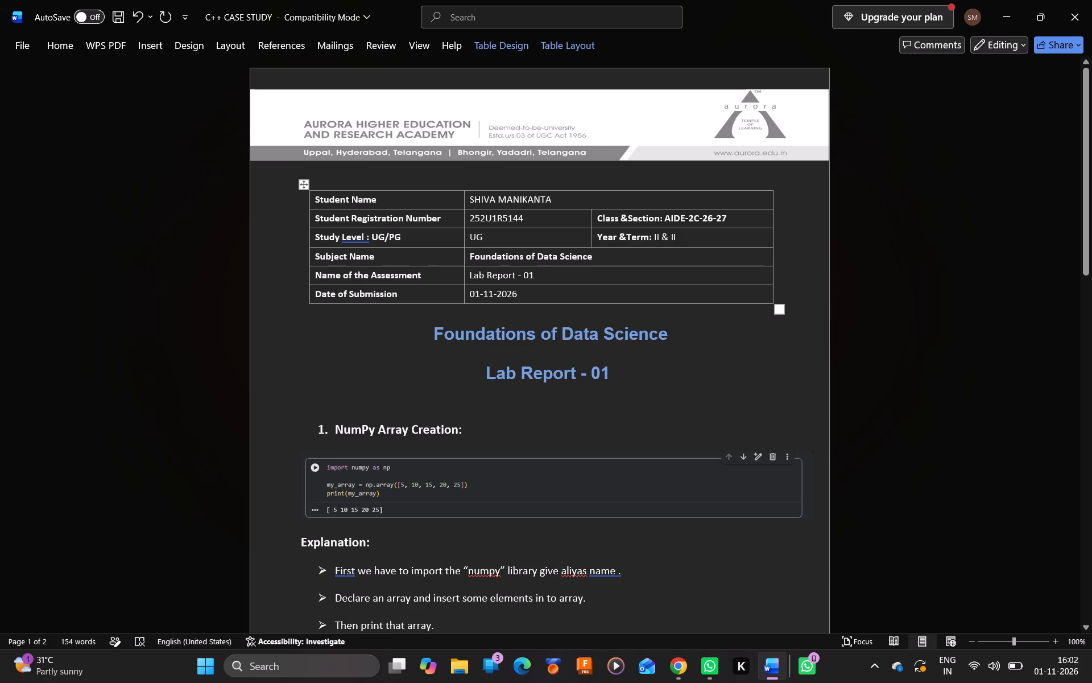
pyautogui.moveTo(782, 312); pyautogui.dragTo(784, 317)
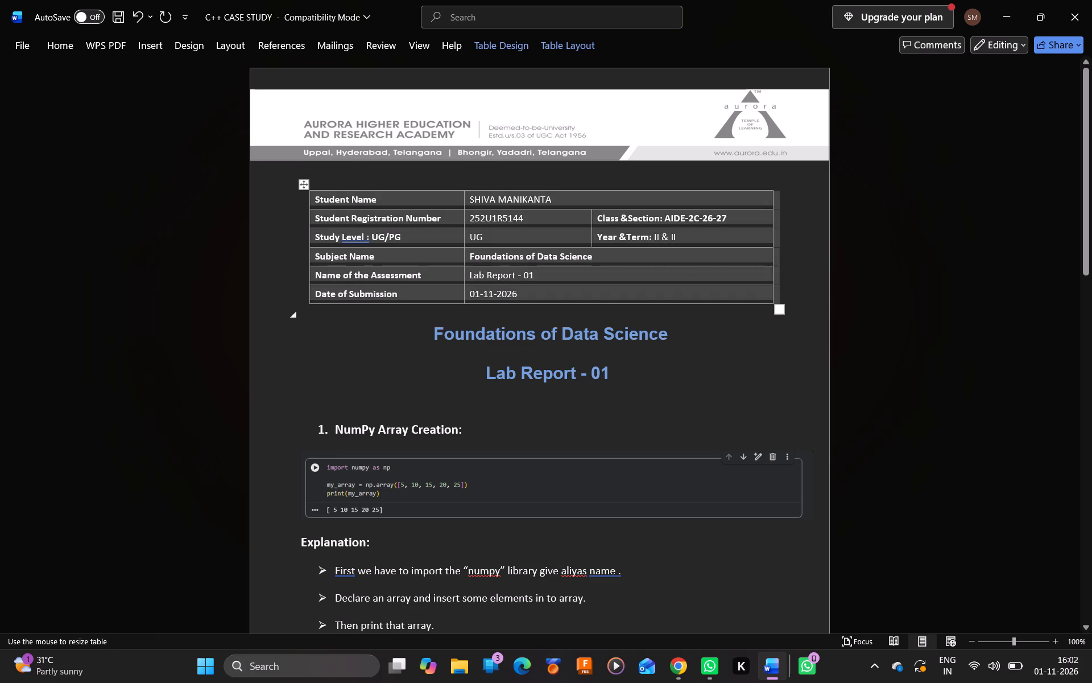
pyautogui.moveTo(784, 317); pyautogui.dragTo(785, 326)
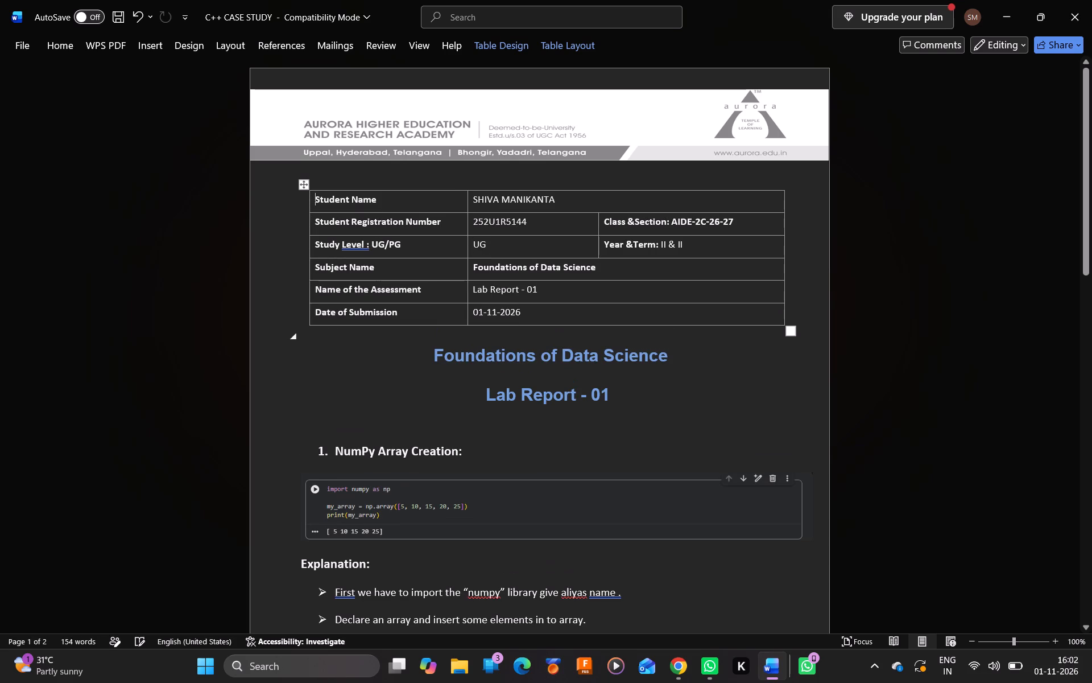
pyautogui.moveTo(791, 330); pyautogui.dragTo(784, 308)
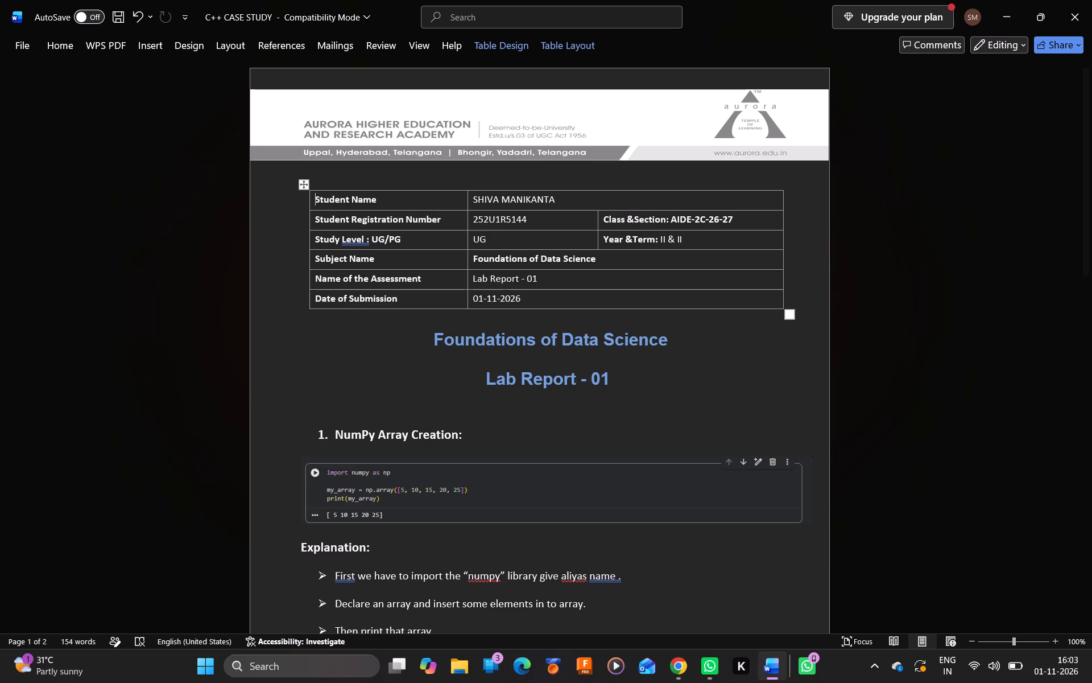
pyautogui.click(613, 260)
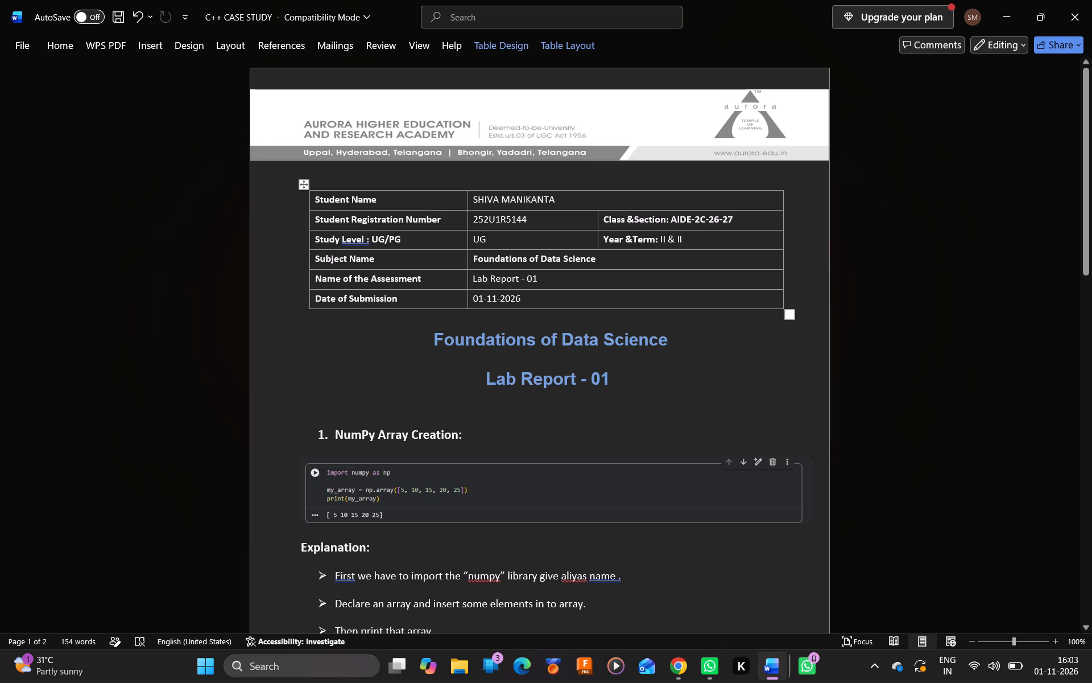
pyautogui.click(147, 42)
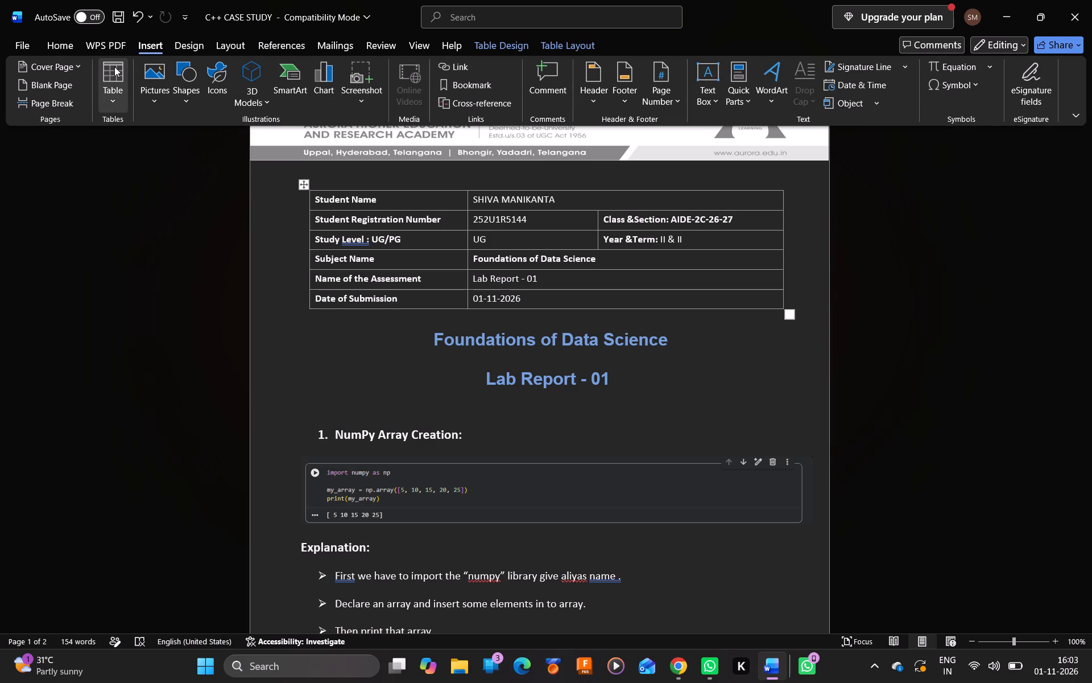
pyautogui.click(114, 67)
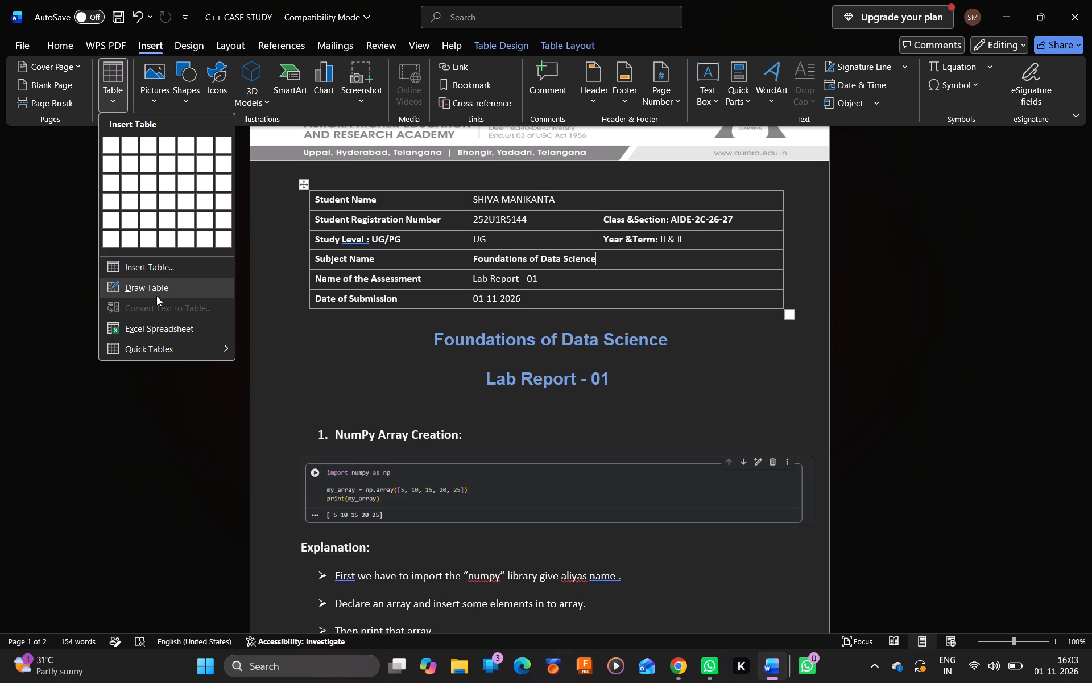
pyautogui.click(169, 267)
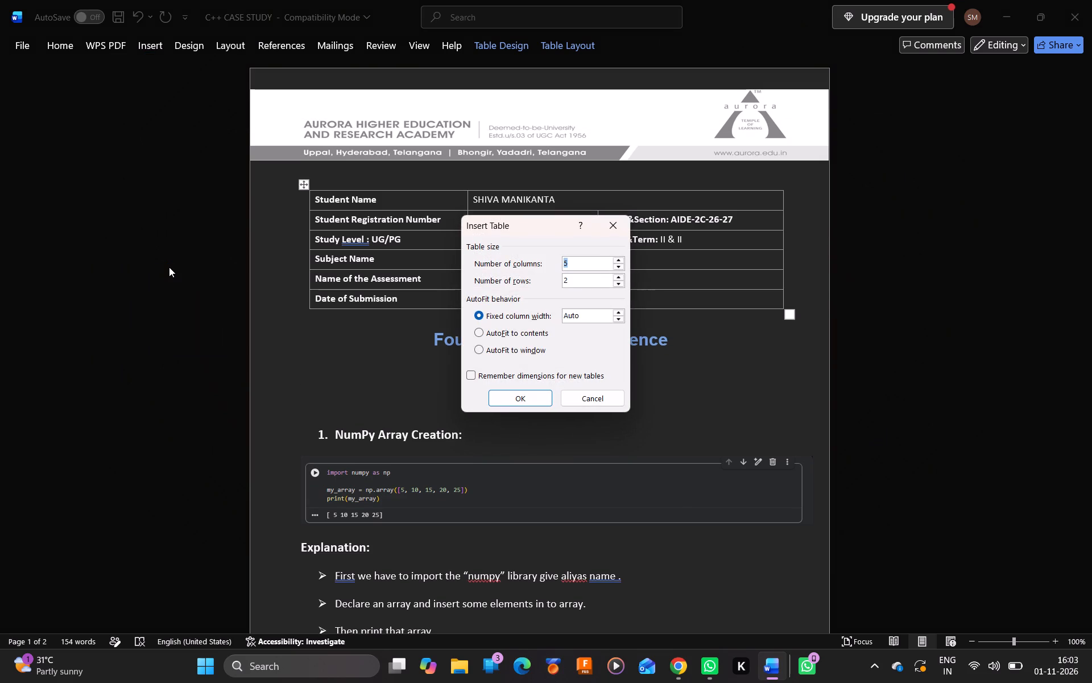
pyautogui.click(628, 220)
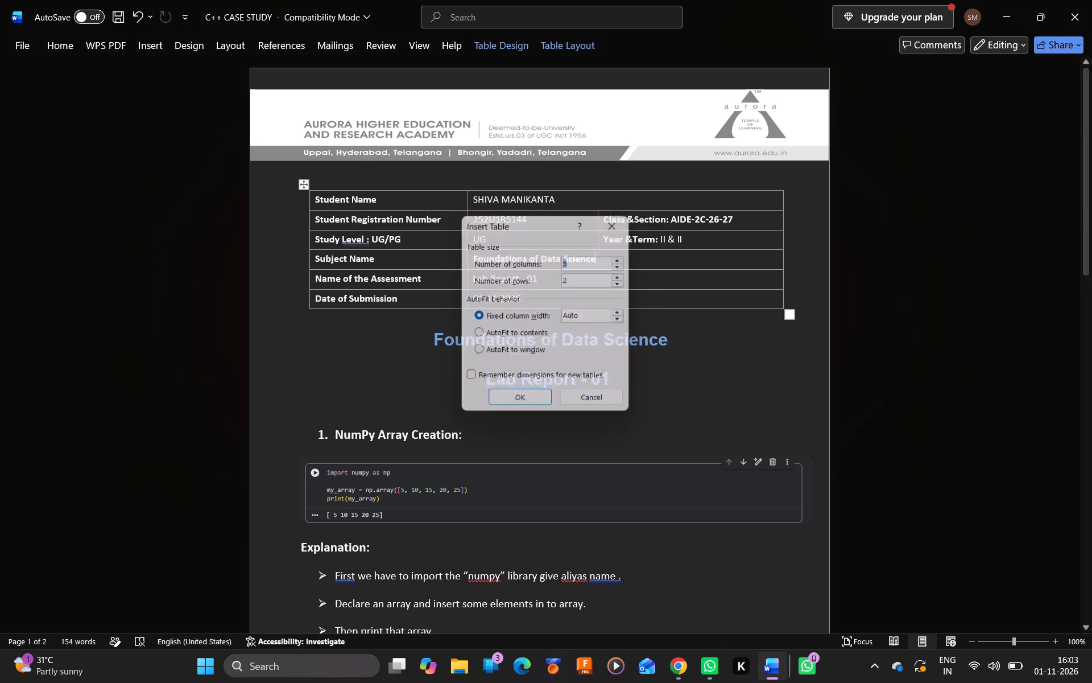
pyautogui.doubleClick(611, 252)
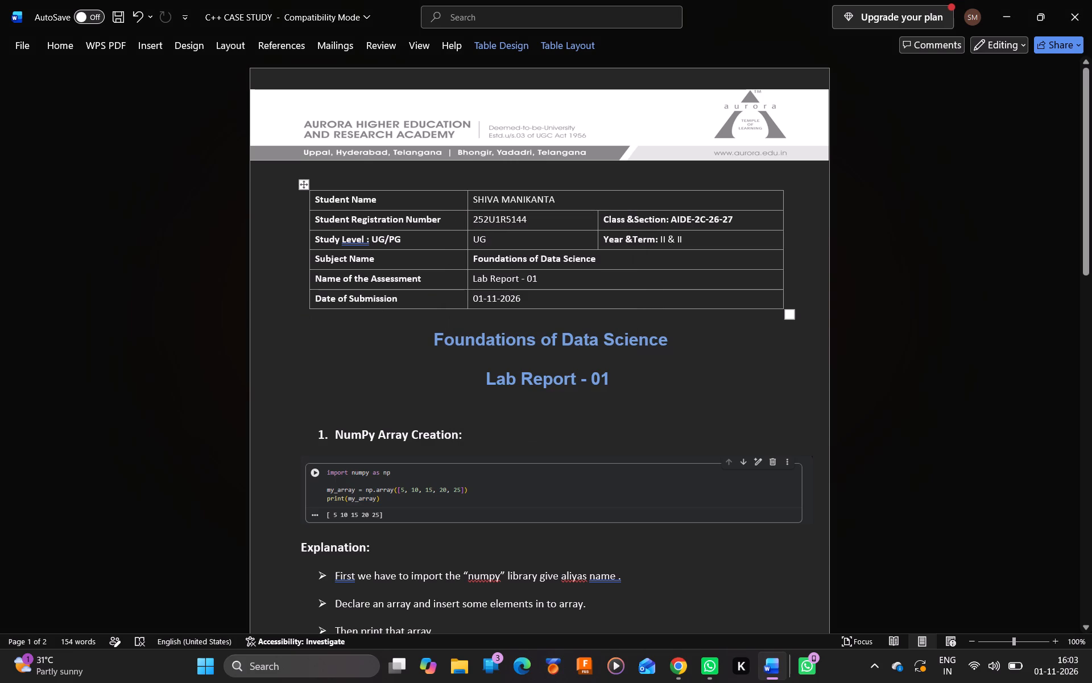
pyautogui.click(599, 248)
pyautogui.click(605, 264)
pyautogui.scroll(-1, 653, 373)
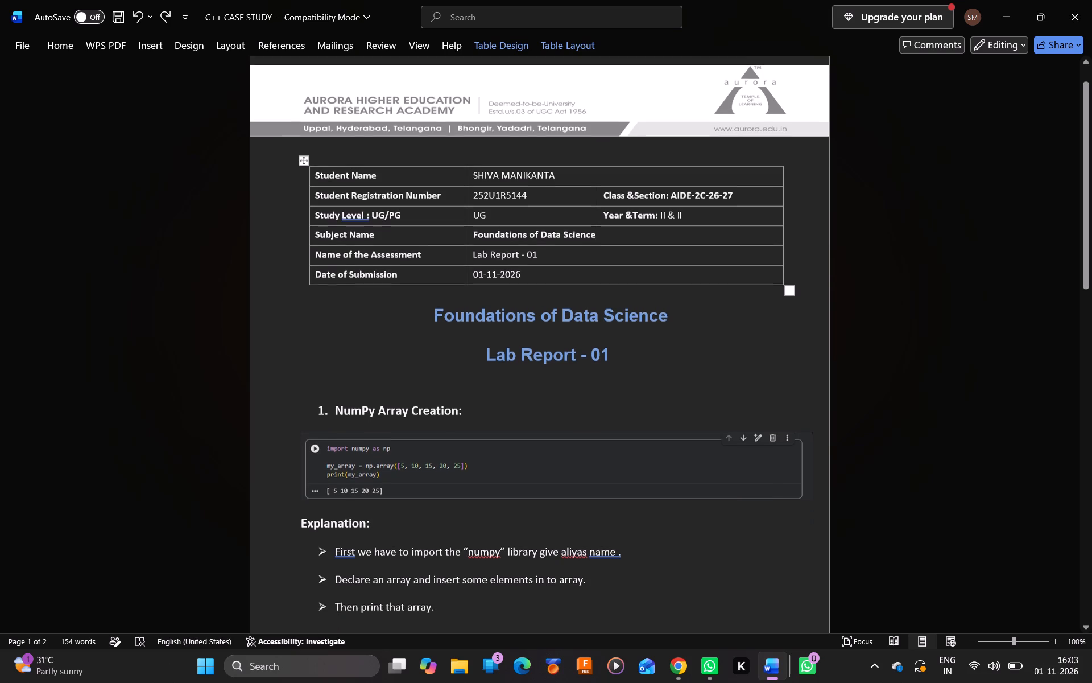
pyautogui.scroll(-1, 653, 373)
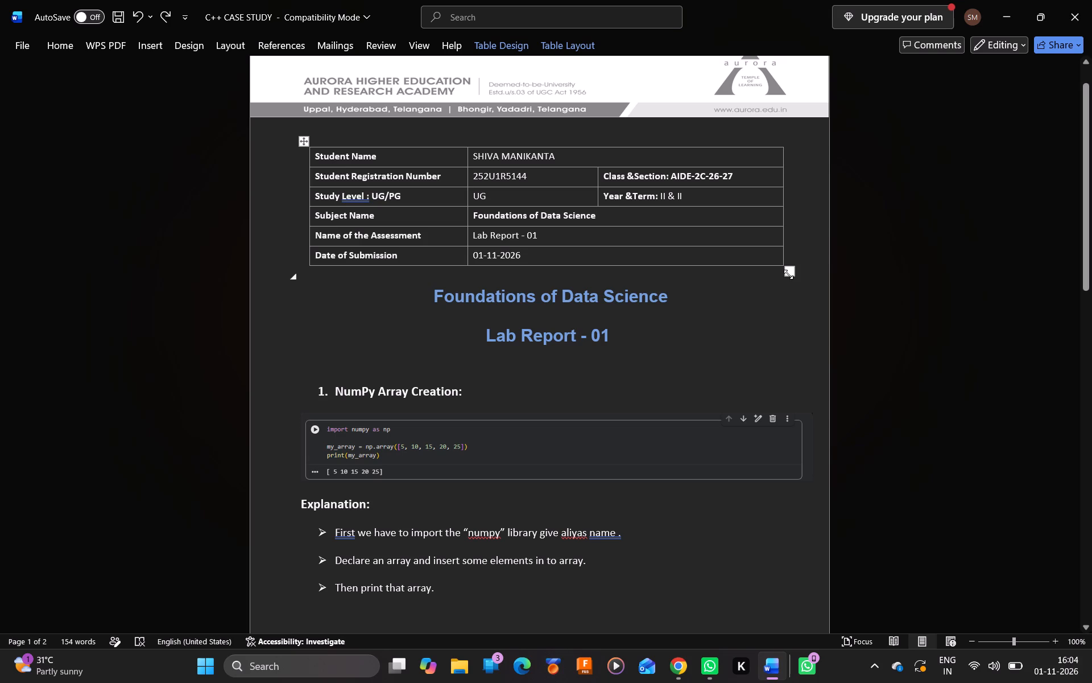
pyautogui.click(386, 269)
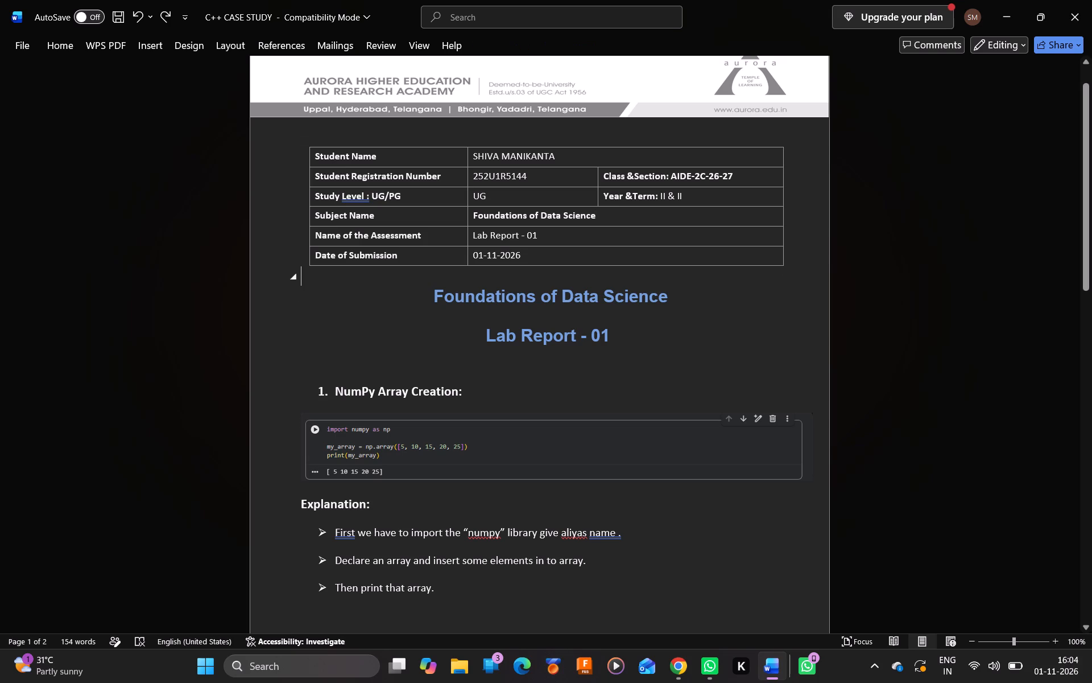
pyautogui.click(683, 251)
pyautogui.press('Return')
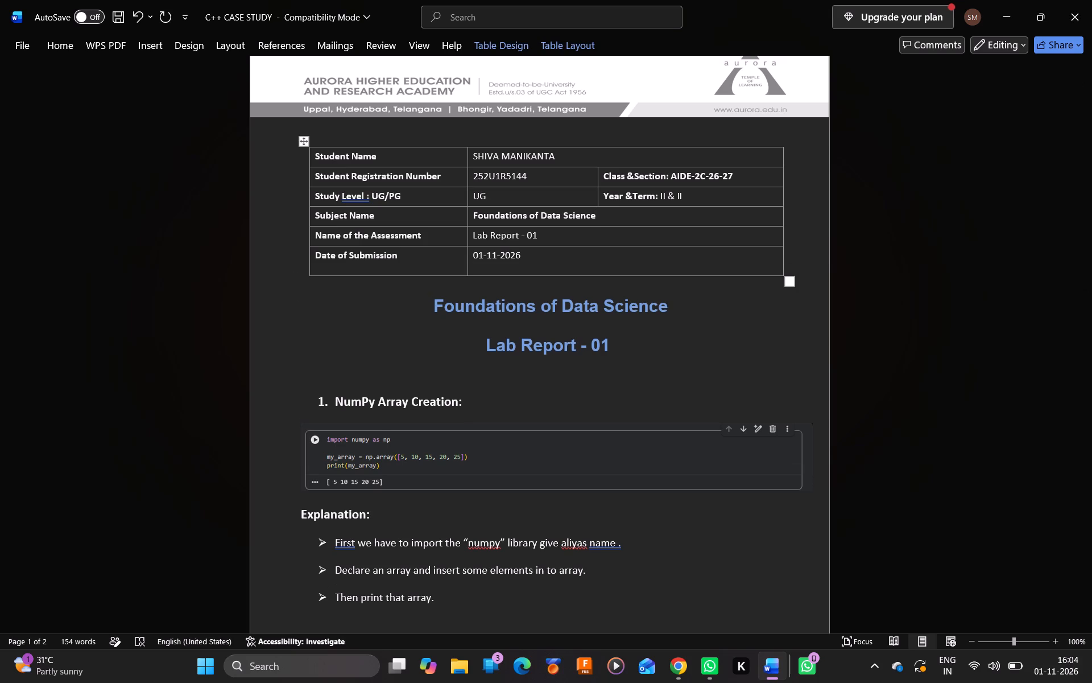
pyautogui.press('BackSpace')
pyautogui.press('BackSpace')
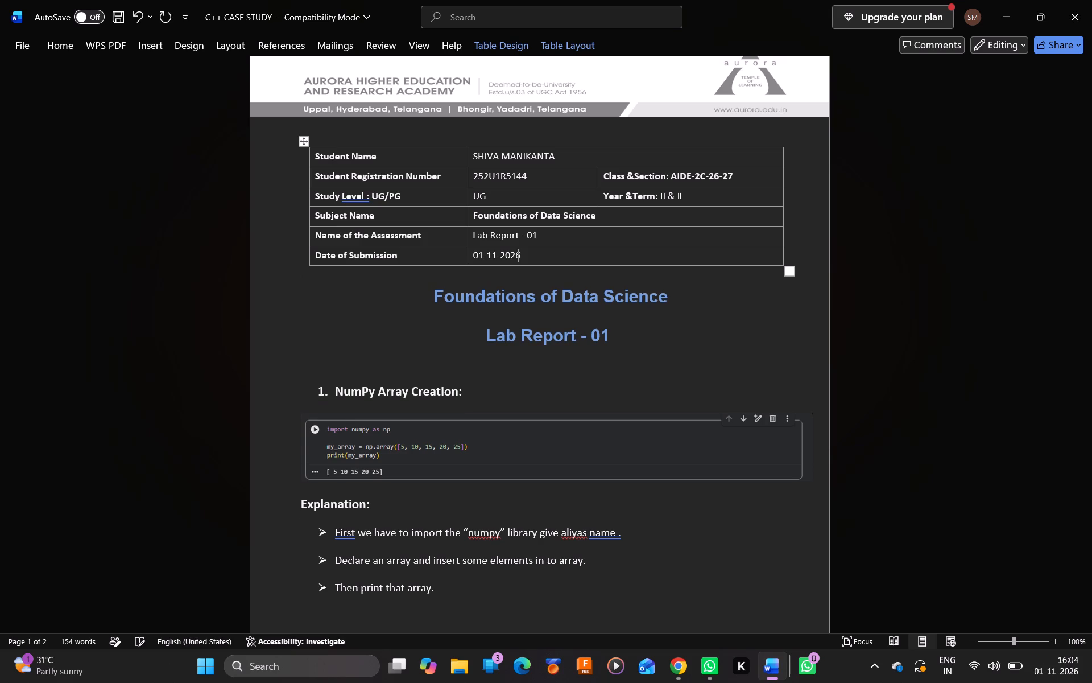
# Add an empty row below the Date of Submission row in the student details table.
pyautogui.click(795, 261)
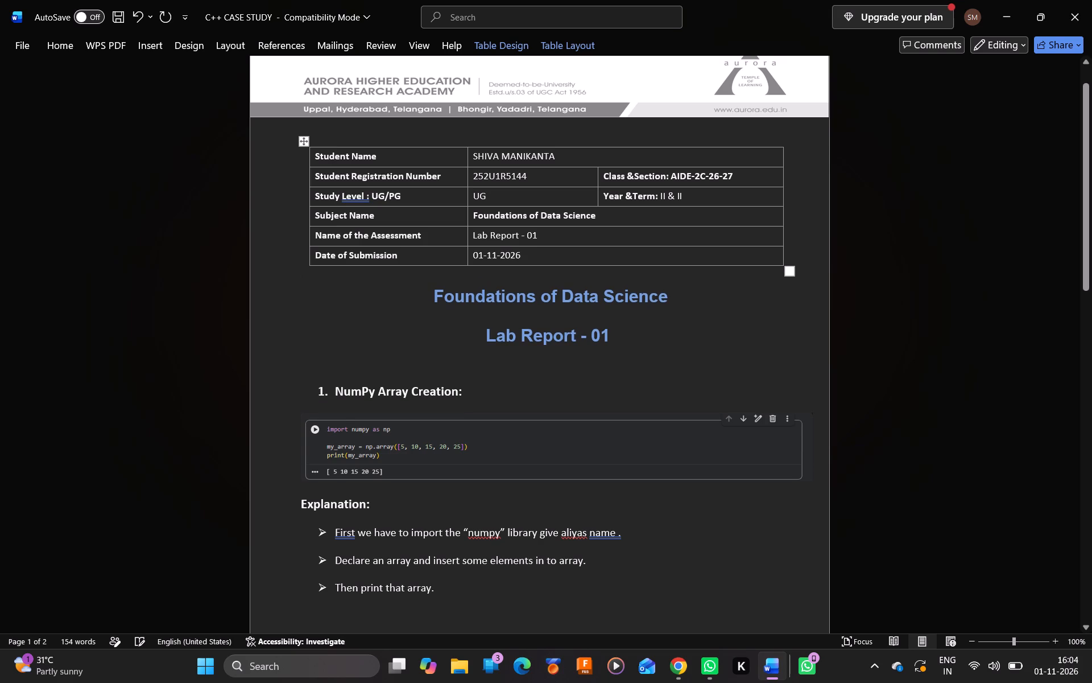
pyautogui.click(796, 257)
pyautogui.press('Return')
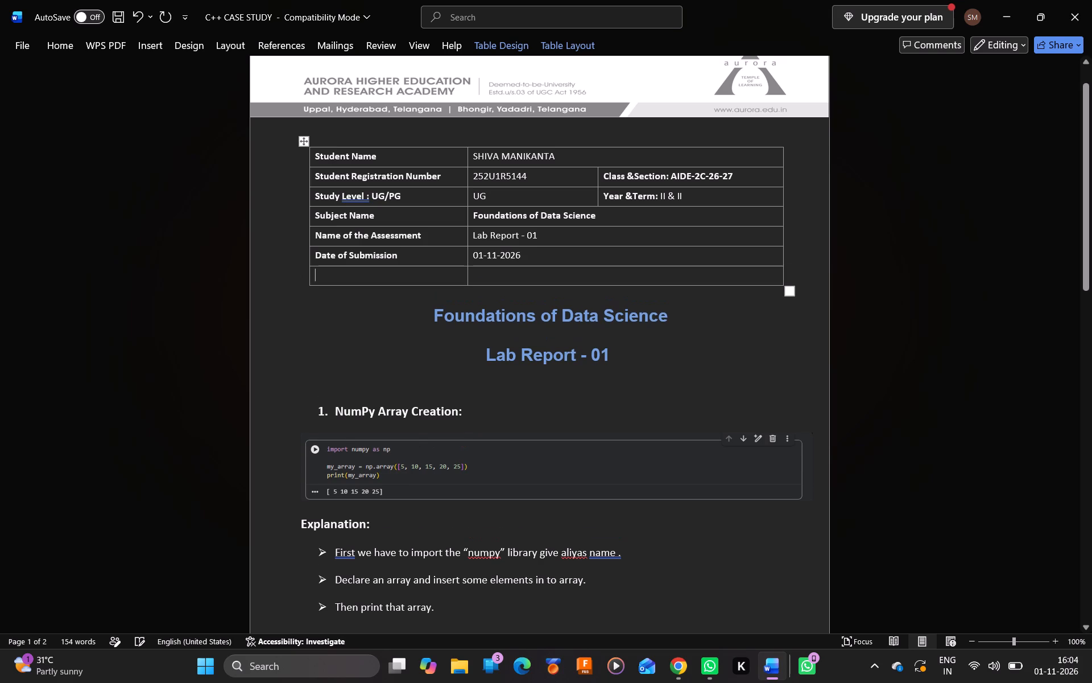
pyautogui.press('Return')
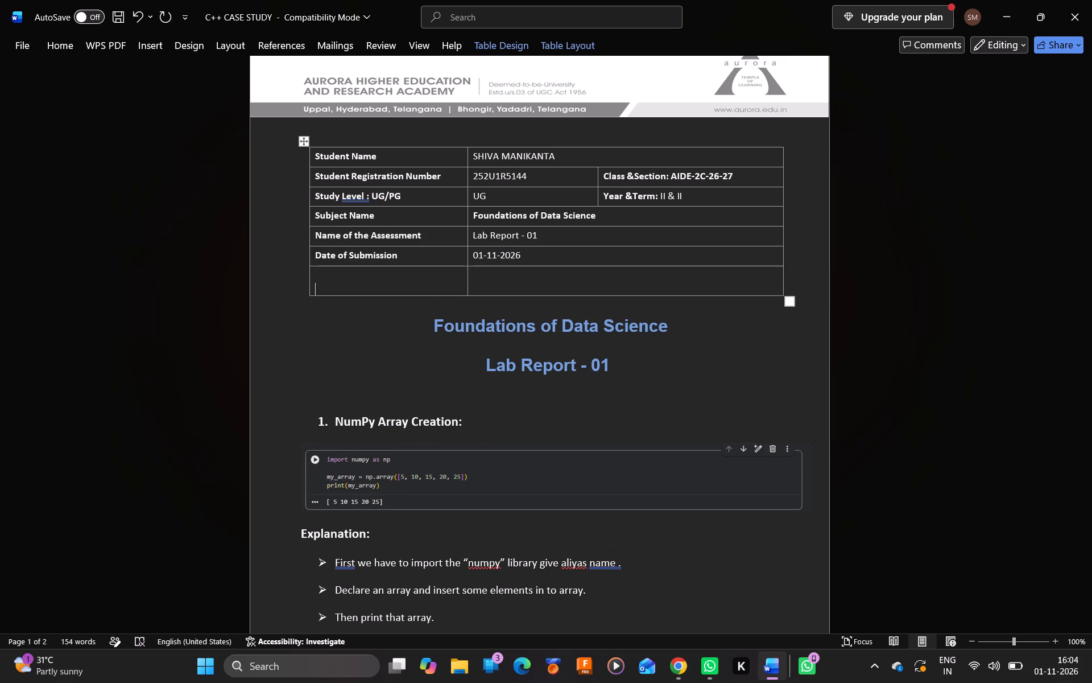
pyautogui.press('BackSpace')
pyautogui.press('BackSpace')
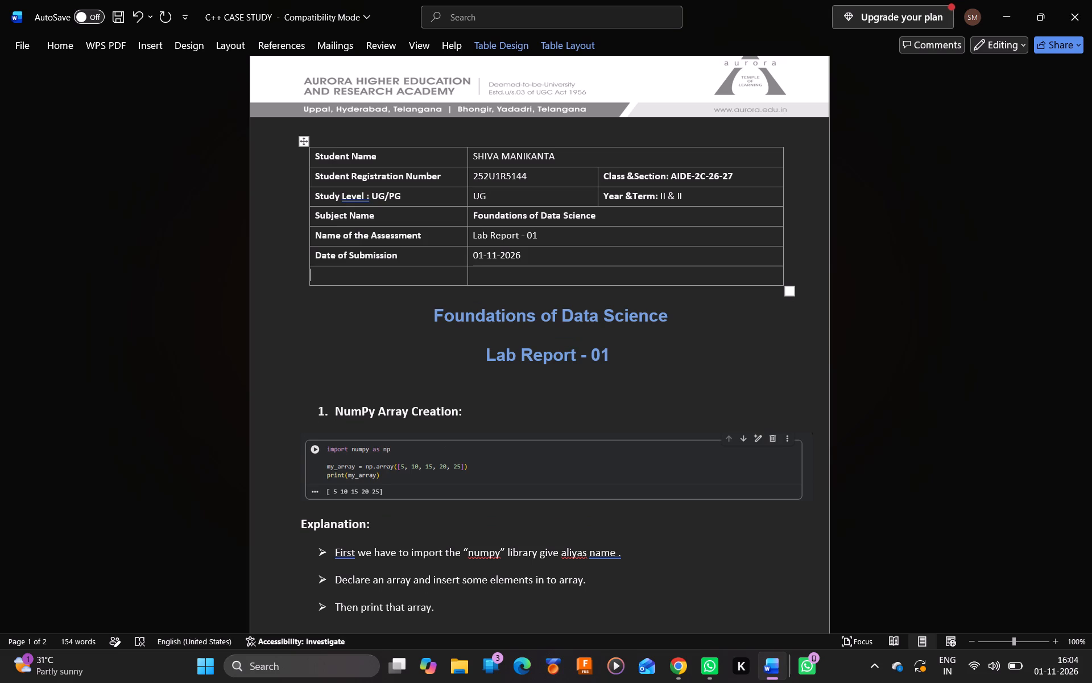
# Enter the label "Module Title" in the first cell of the new bottom row, indented with spaces.
pyautogui.hotkey('shift', 'm')
pyautogui.press('BackSpace')
pyautogui.press('space')
pyautogui.press('space')
pyautogui.press('space')
pyautogui.write('Module t')
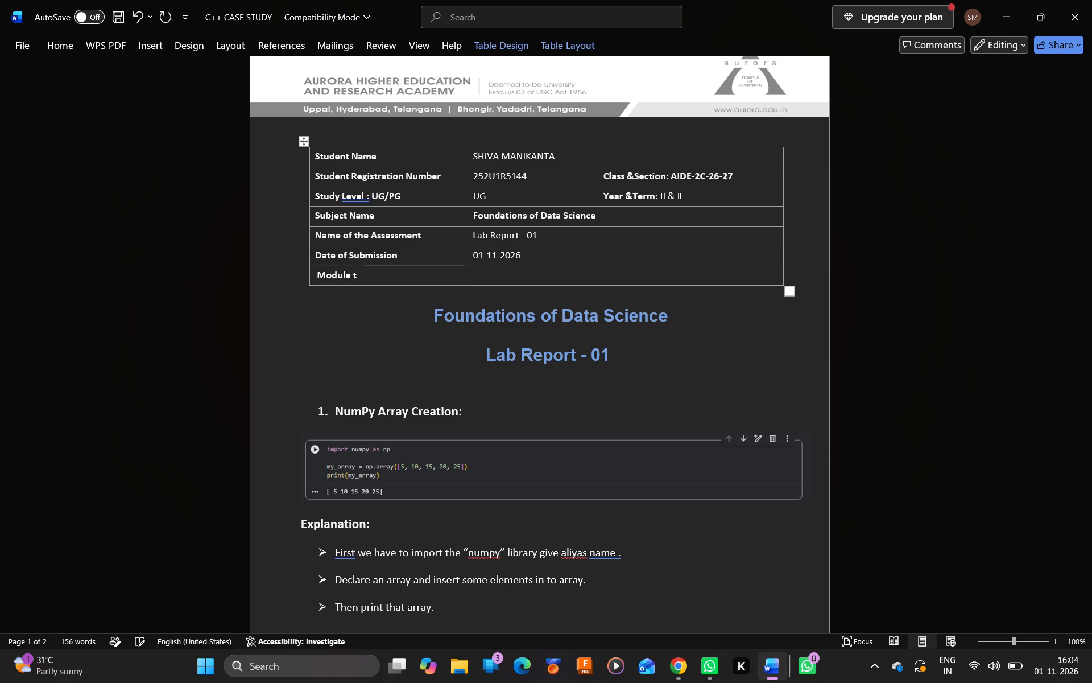
pyautogui.press('BackSpace')
pyautogui.write('Ti')
pyautogui.press('t')
pyautogui.write('le')
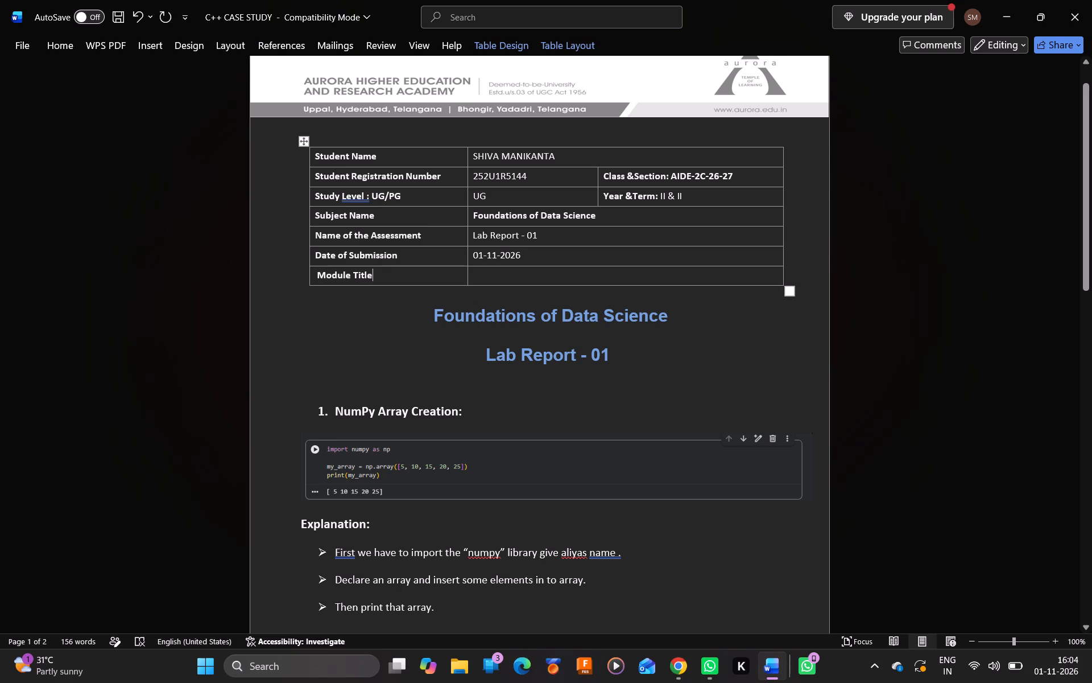
# Copy the labels "Date of Submission" and "Module Title" in turn from the last two rows of the student details table.
pyautogui.click(610, 281)
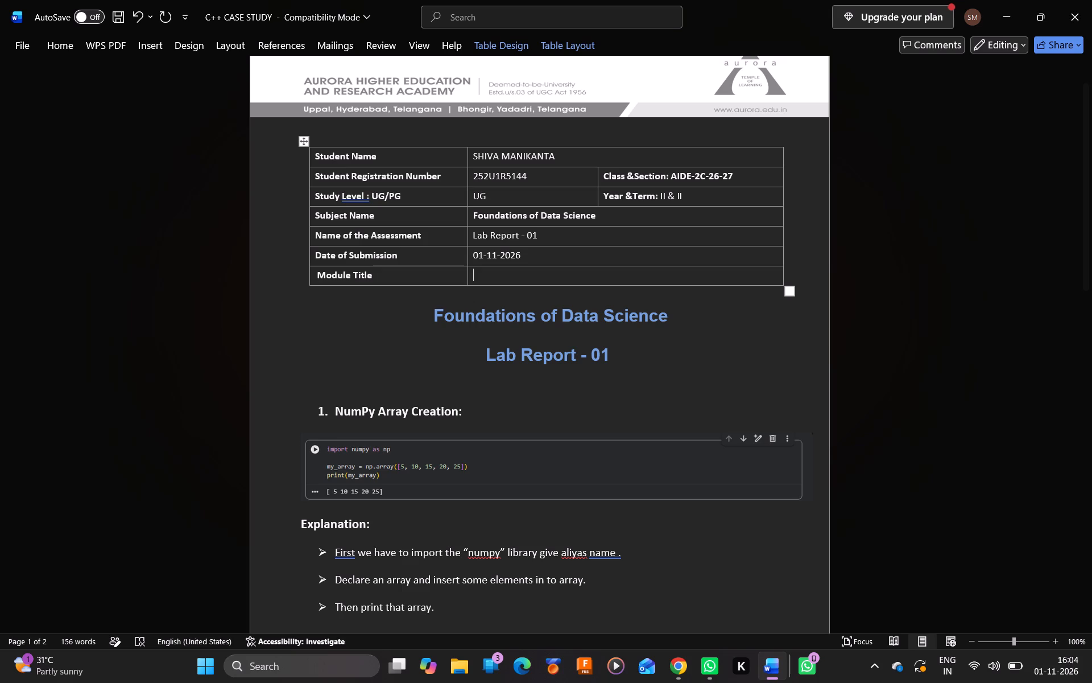
pyautogui.click(416, 257)
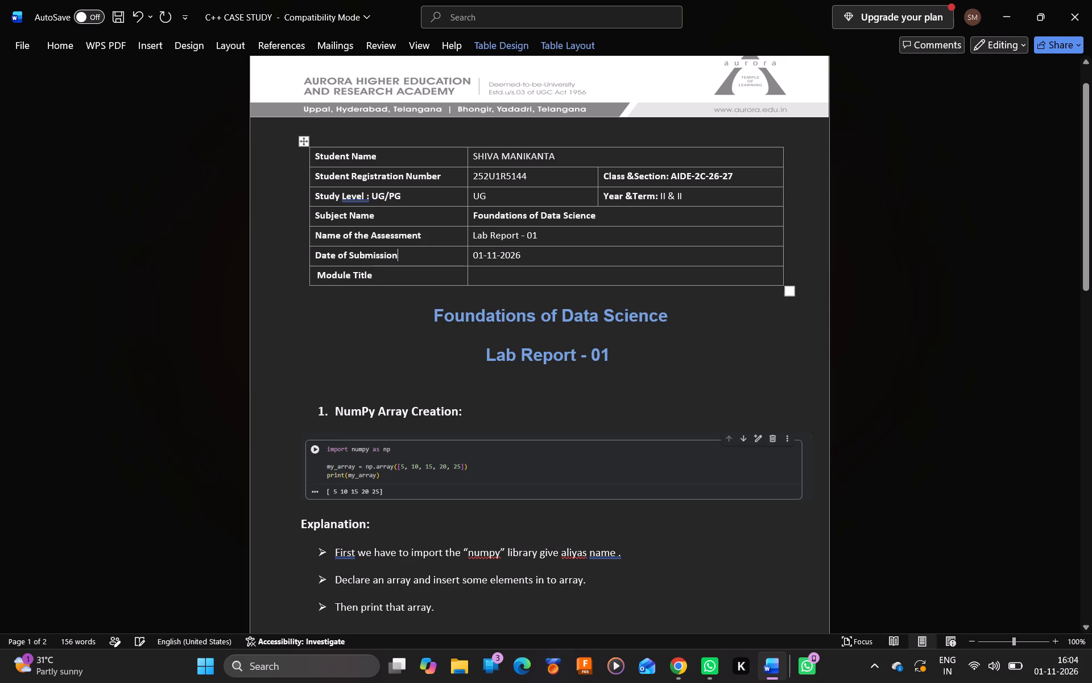
pyautogui.moveTo(416, 257); pyautogui.dragTo(322, 255)
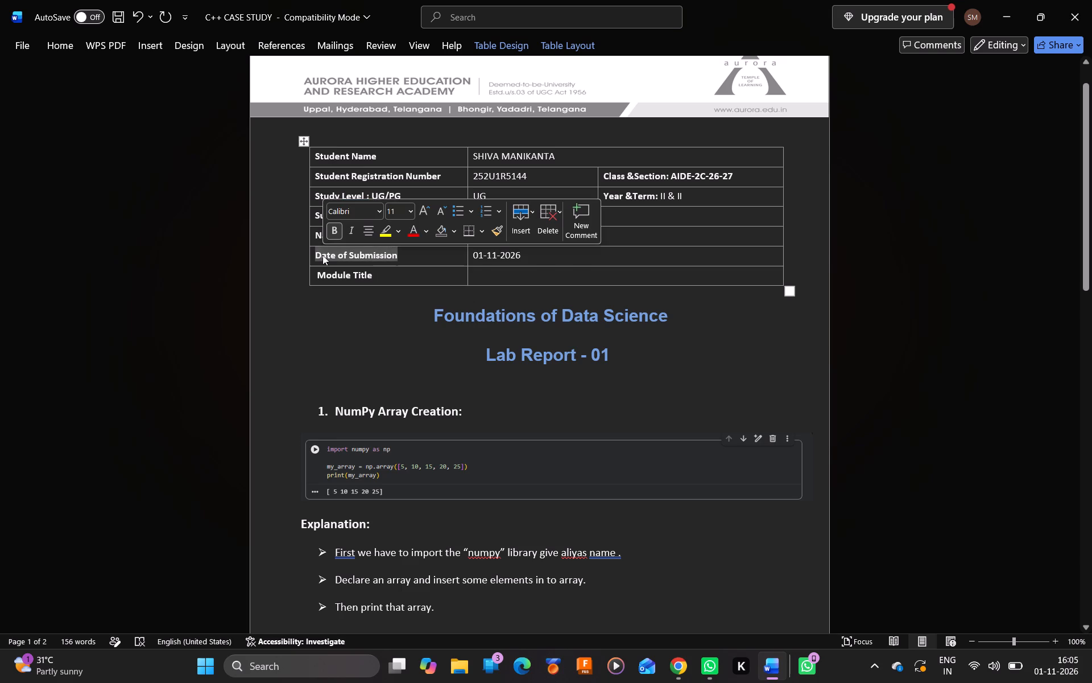
pyautogui.hotkey('ctrl', 'c')
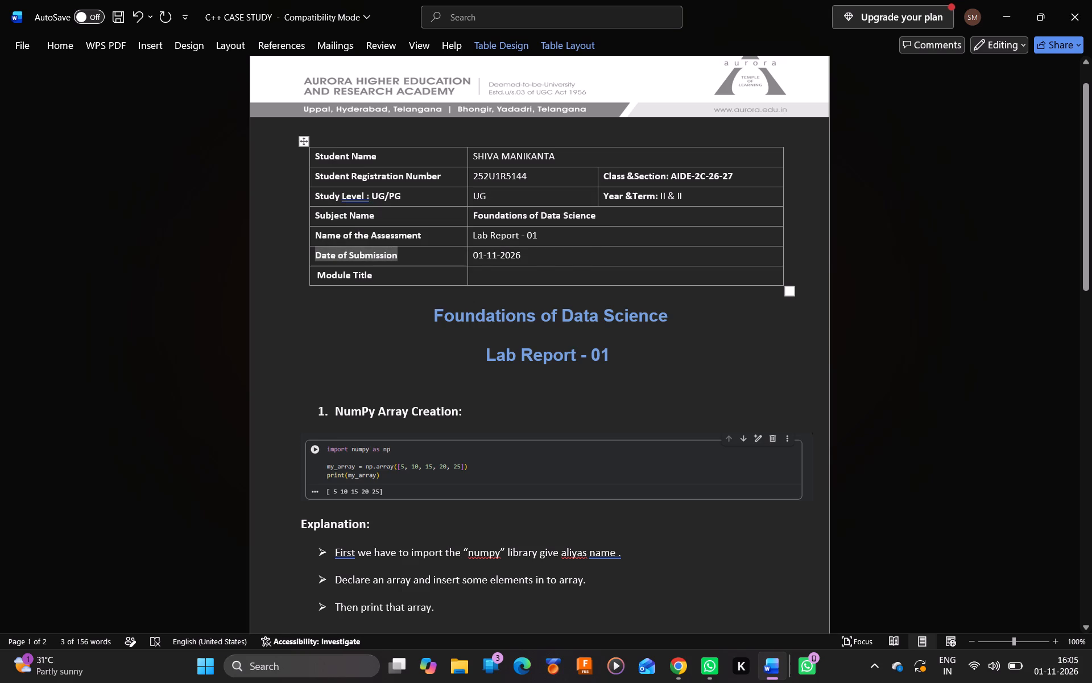
pyautogui.moveTo(386, 278); pyautogui.dragTo(324, 275)
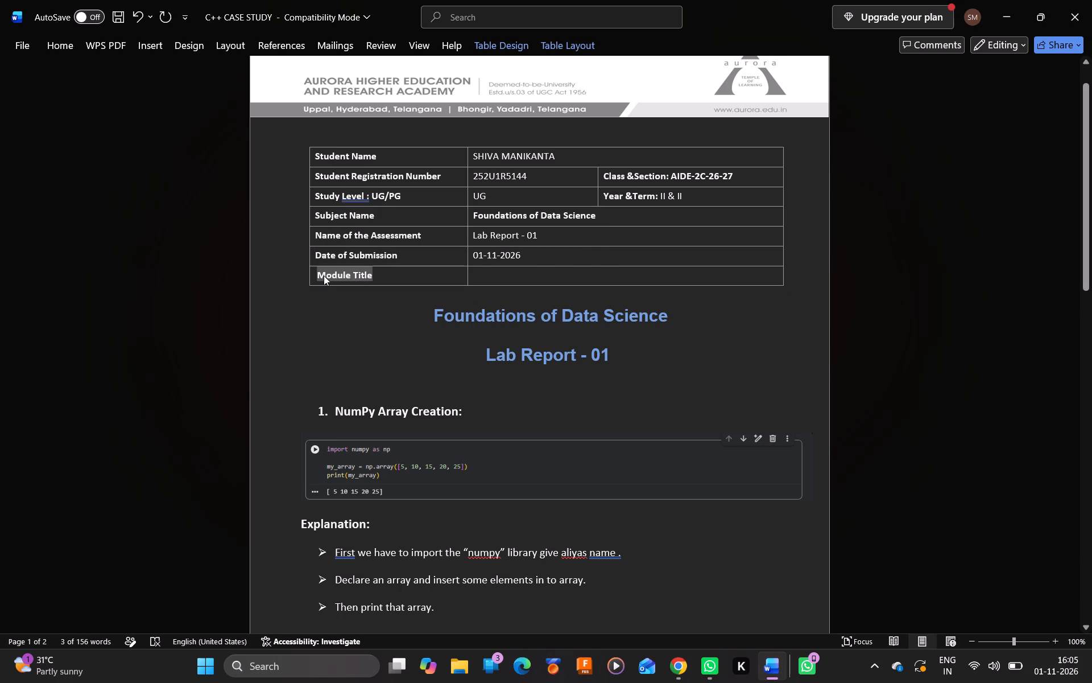
pyautogui.hotkey('ctrl', 'c')
# Replace the "Module Title" label in the bottom row of the student details table with the copied "Date of Submission".
pyautogui.hotkey('ctrl', 'v')
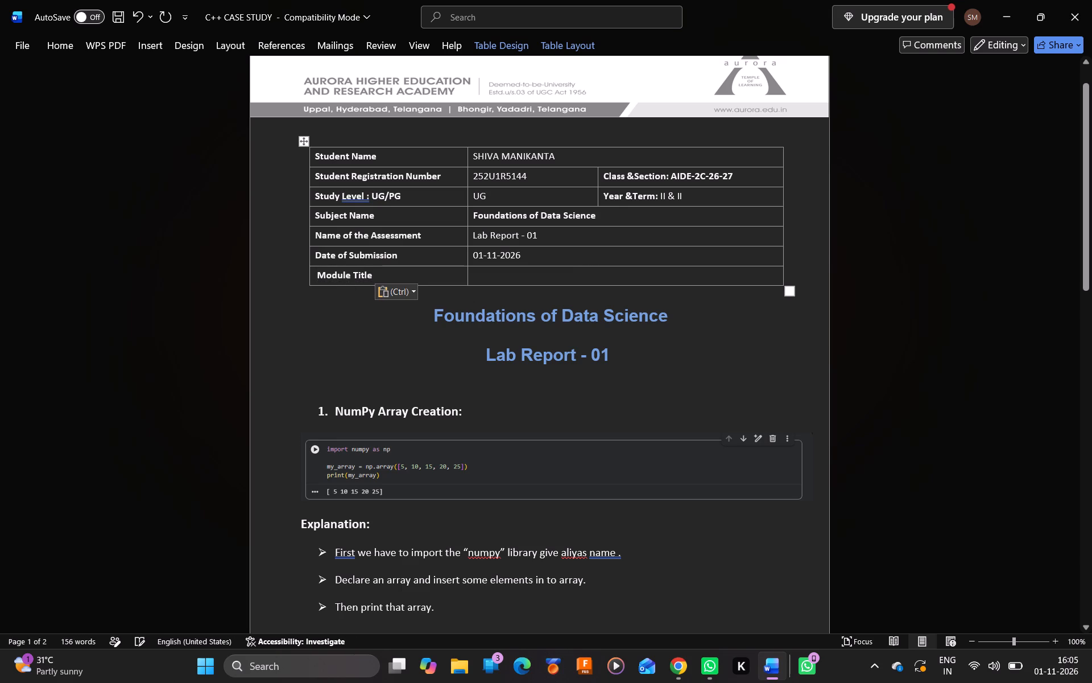
pyautogui.click(389, 274)
pyautogui.moveTo(389, 274); pyautogui.dragTo(220, 276)
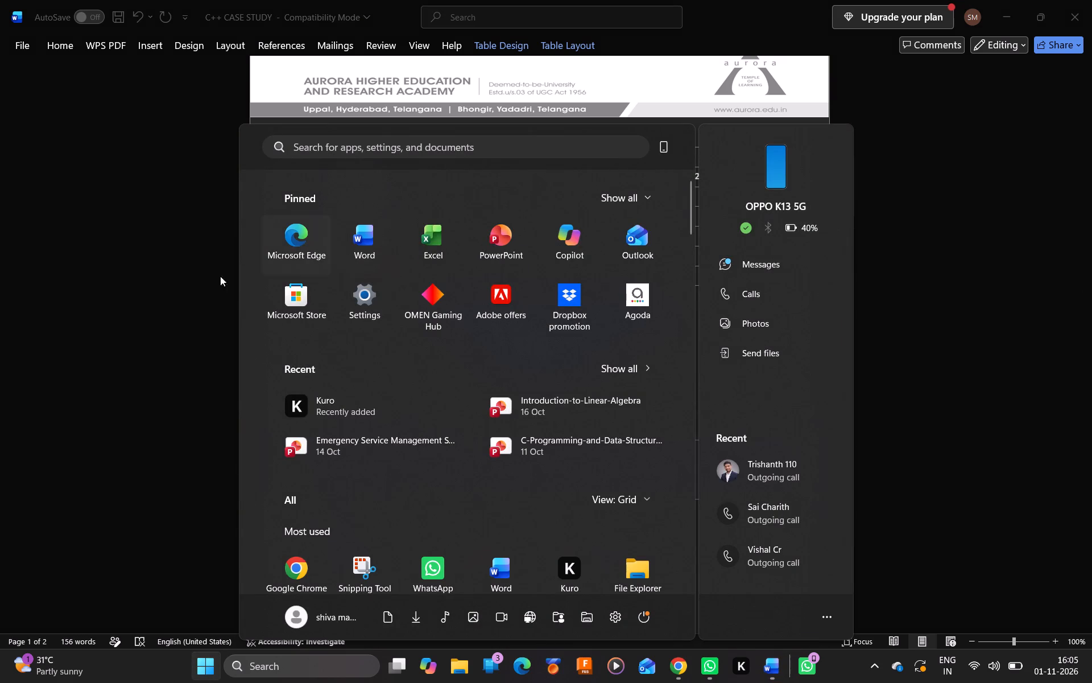
pyautogui.moveTo(220, 276); pyautogui.dragTo(186, 279)
pyautogui.click(186, 279)
pyautogui.moveTo(375, 272); pyautogui.dragTo(317, 274)
pyautogui.press('super+v')
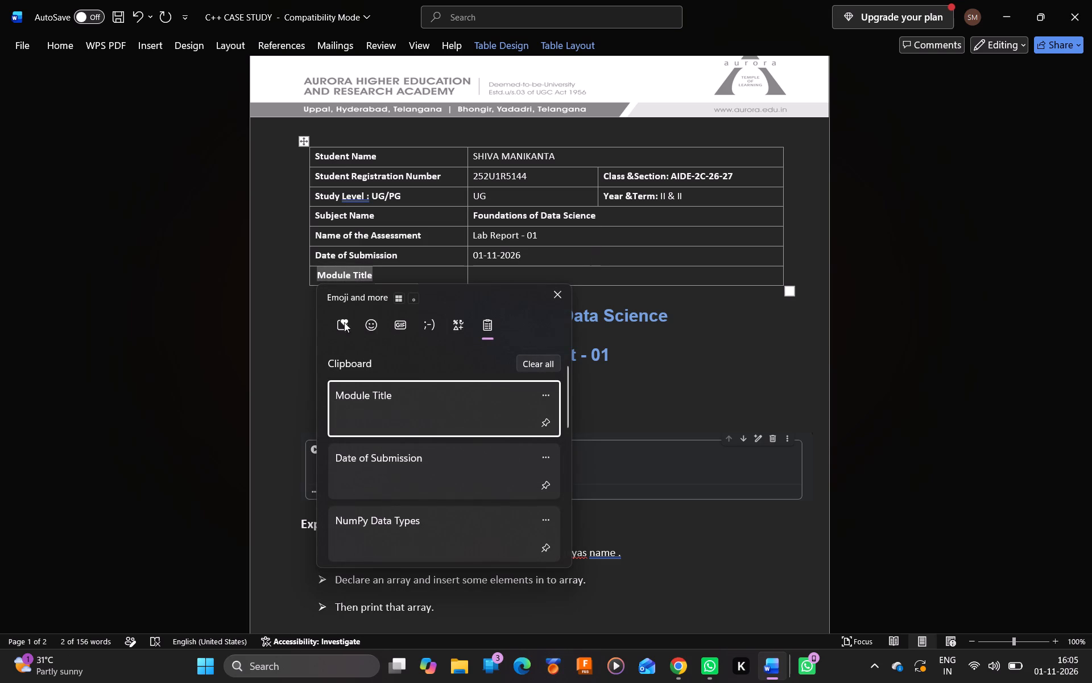
pyautogui.click(392, 454)
pyautogui.hotkey('ctrl', 'v')
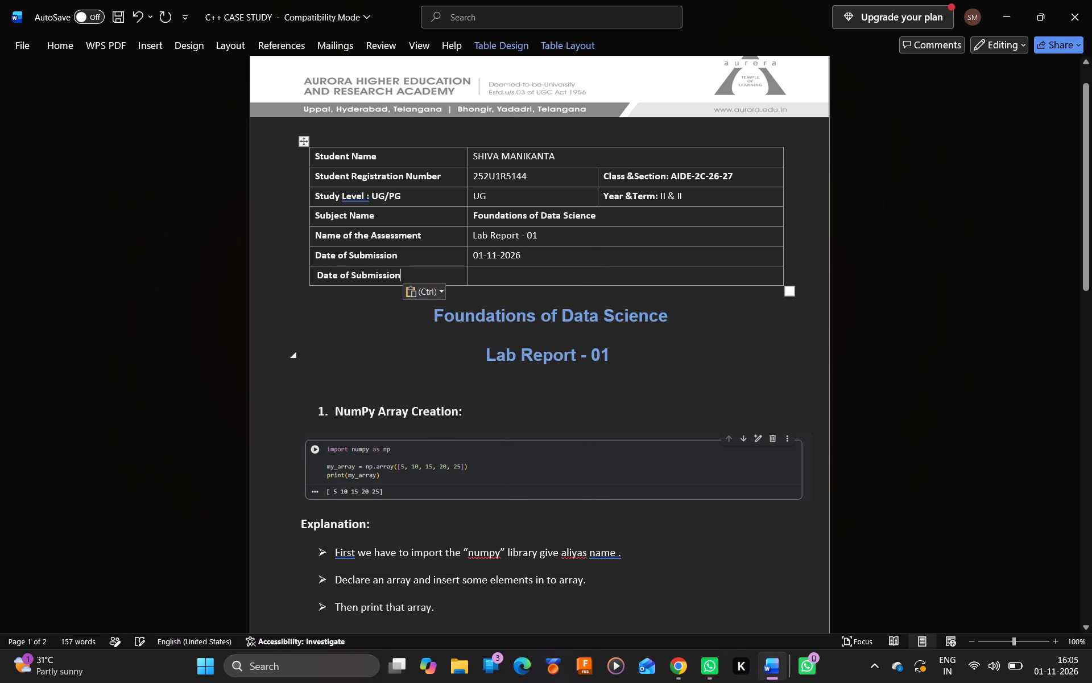
# Replace the "Date of Submission" label in the second-to-last row of the student details table with the copied "Module Title".
pyautogui.moveTo(404, 256); pyautogui.dragTo(351, 260)
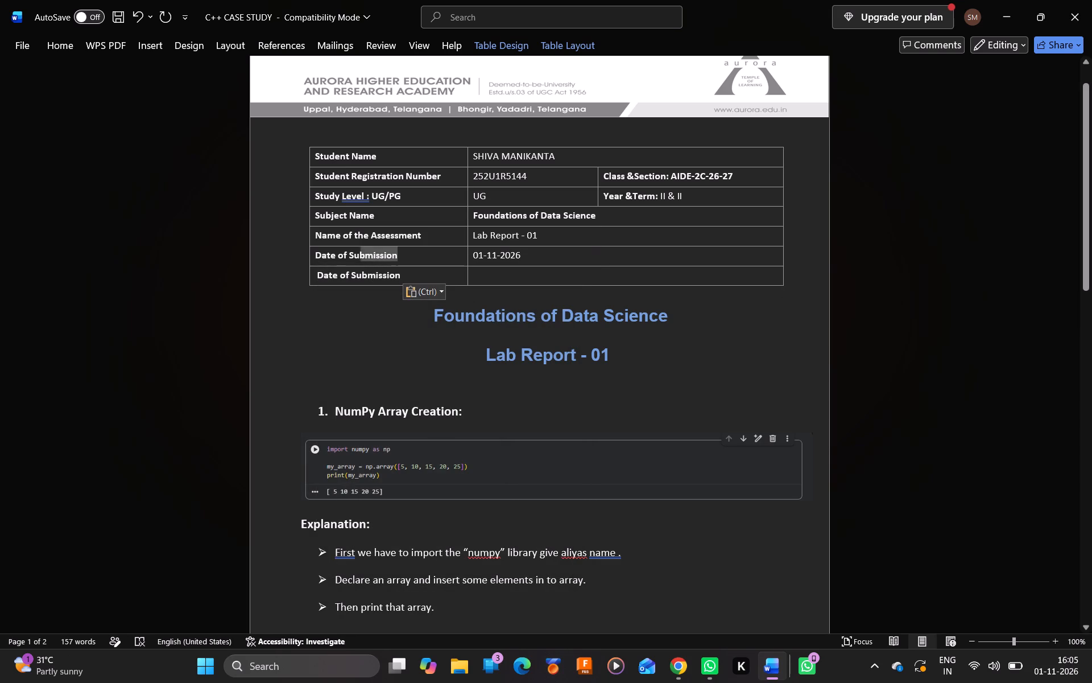
pyautogui.moveTo(351, 260); pyautogui.dragTo(321, 258)
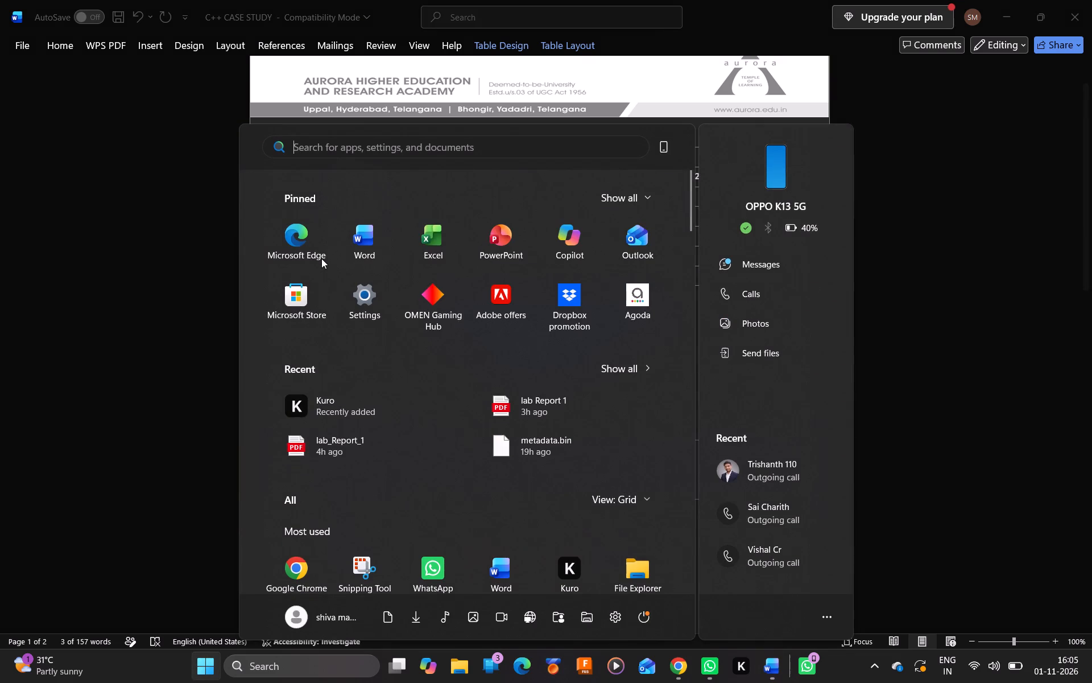
pyautogui.click(166, 295)
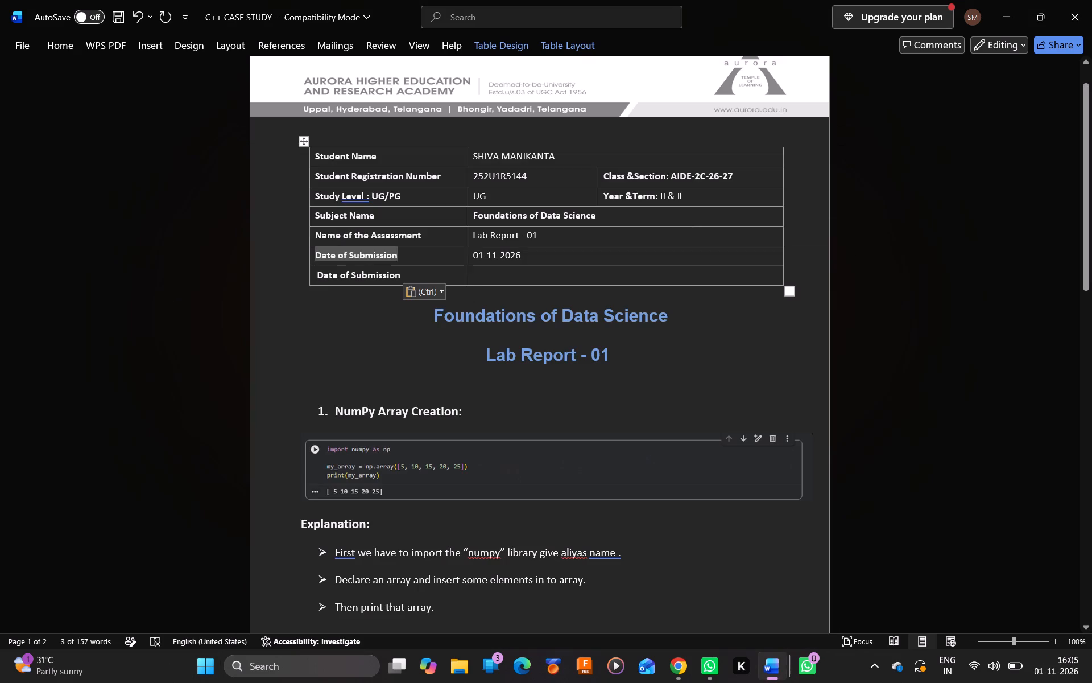
pyautogui.hotkey('ctrl', 'v')
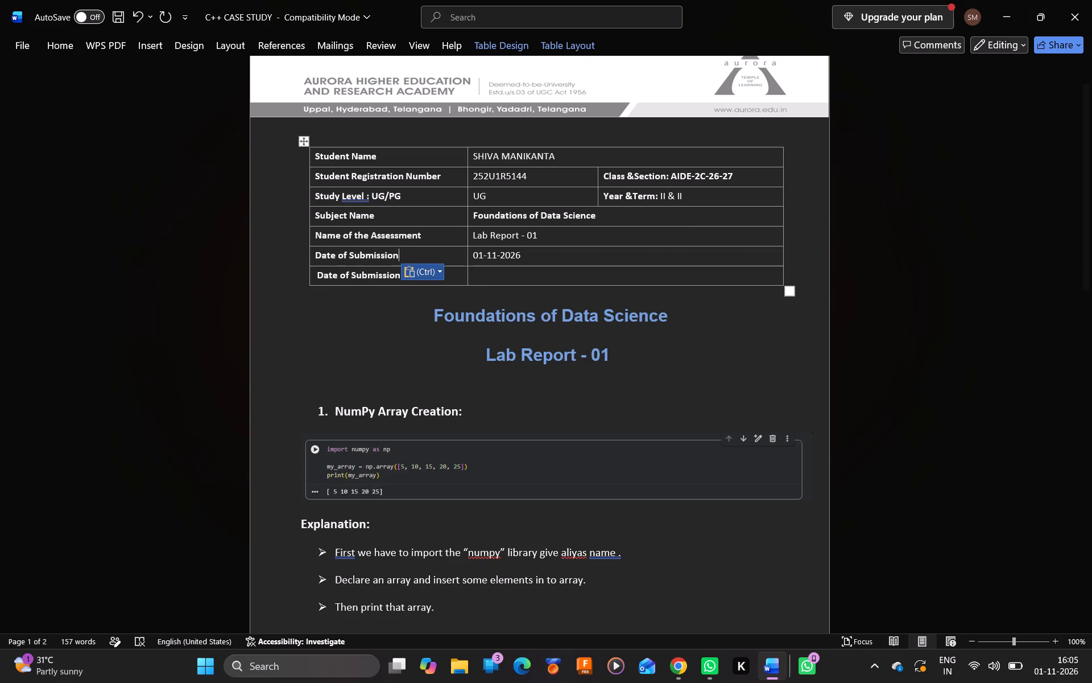
pyautogui.moveTo(408, 256); pyautogui.dragTo(317, 258)
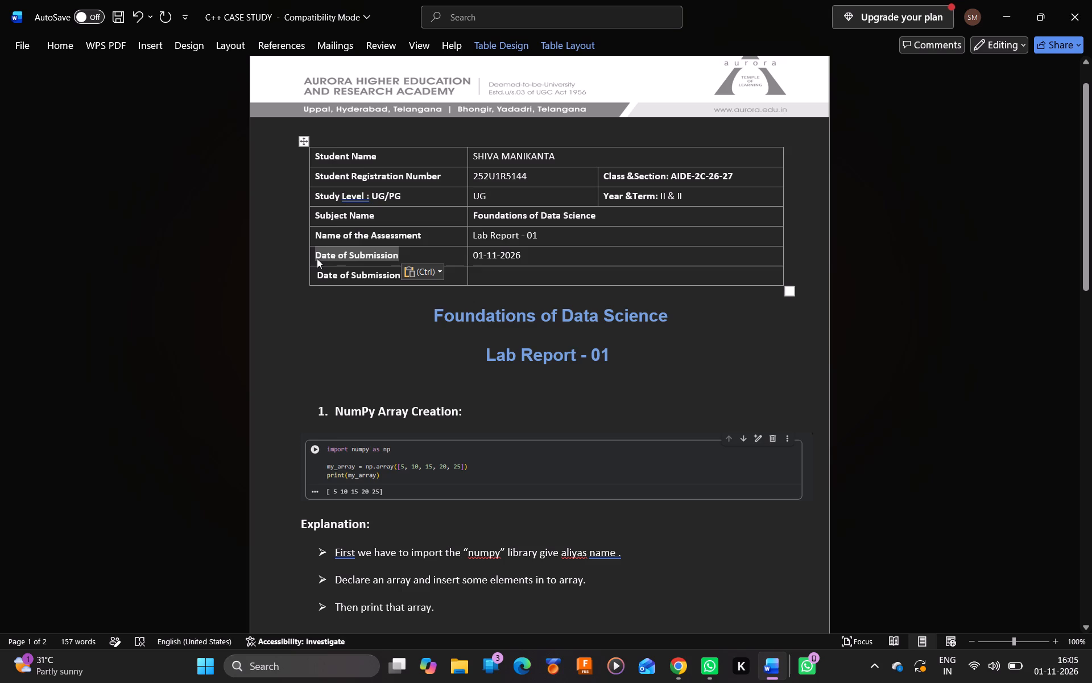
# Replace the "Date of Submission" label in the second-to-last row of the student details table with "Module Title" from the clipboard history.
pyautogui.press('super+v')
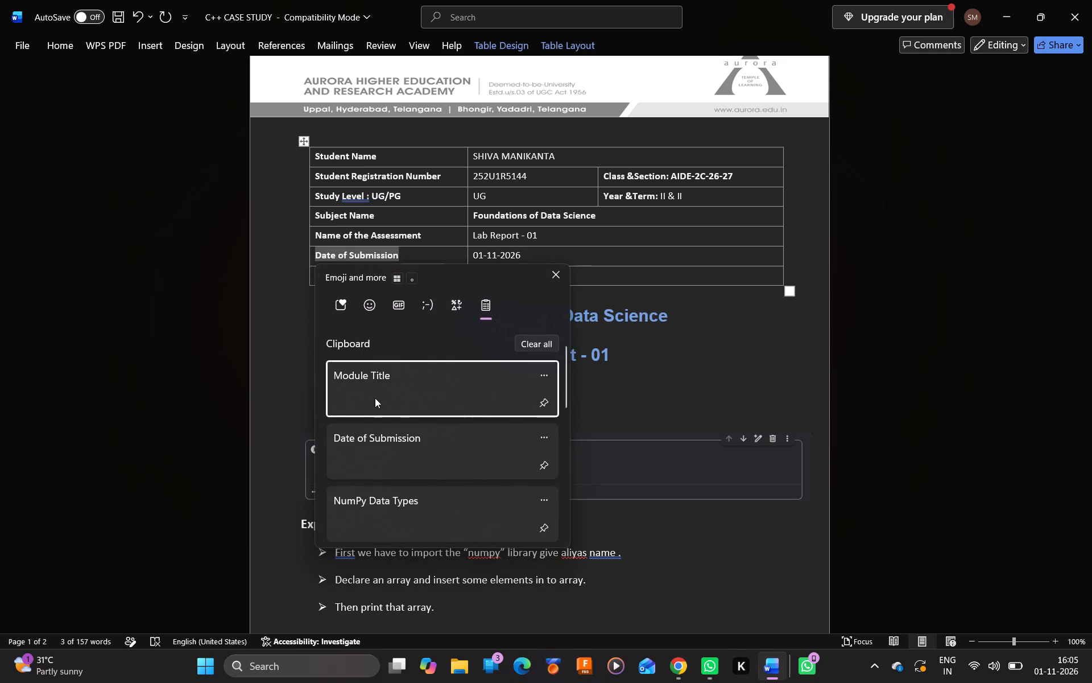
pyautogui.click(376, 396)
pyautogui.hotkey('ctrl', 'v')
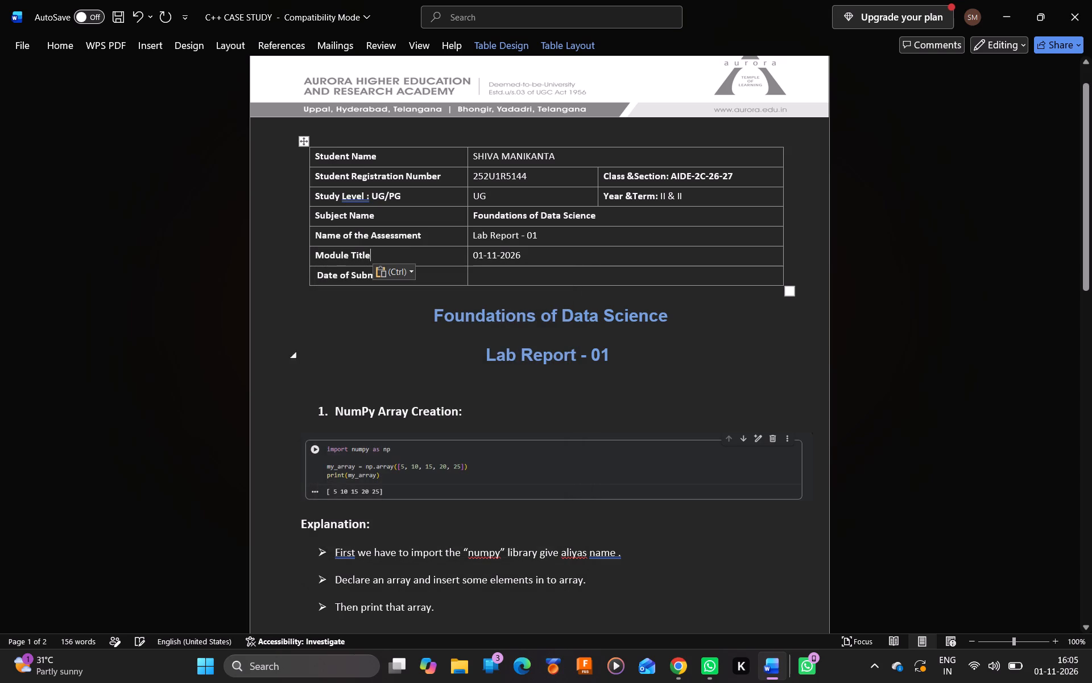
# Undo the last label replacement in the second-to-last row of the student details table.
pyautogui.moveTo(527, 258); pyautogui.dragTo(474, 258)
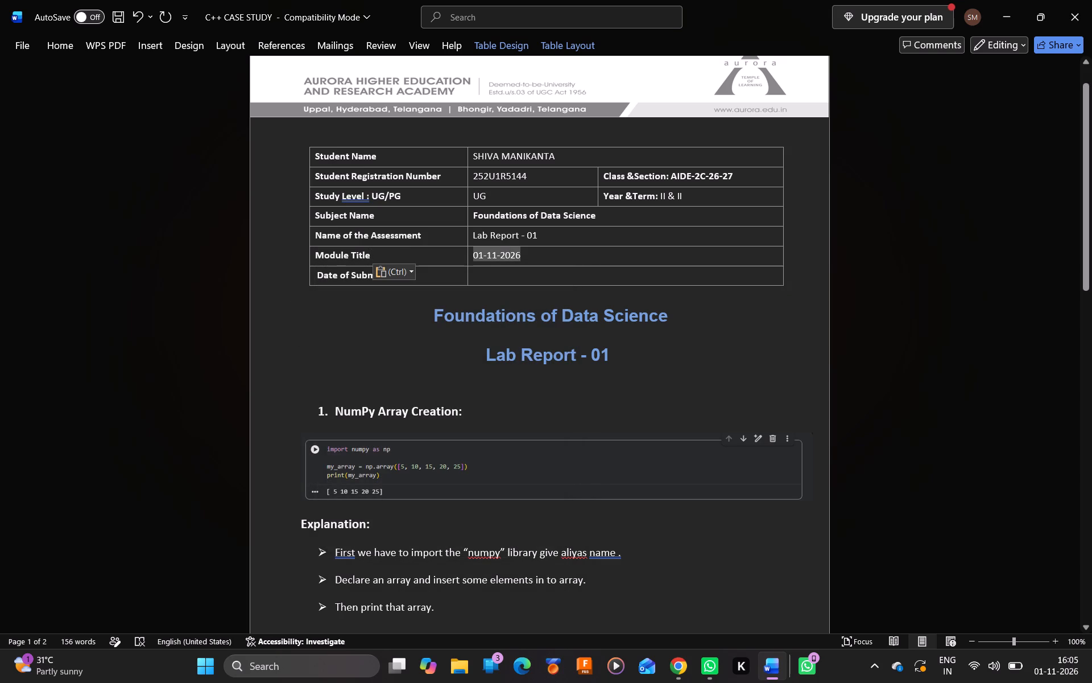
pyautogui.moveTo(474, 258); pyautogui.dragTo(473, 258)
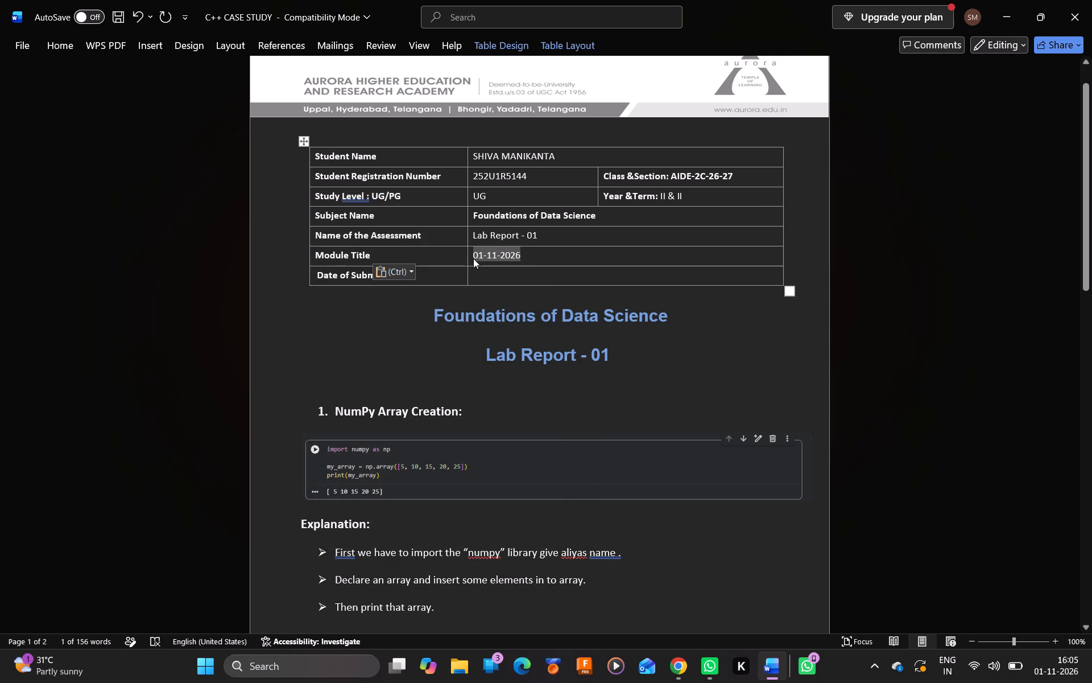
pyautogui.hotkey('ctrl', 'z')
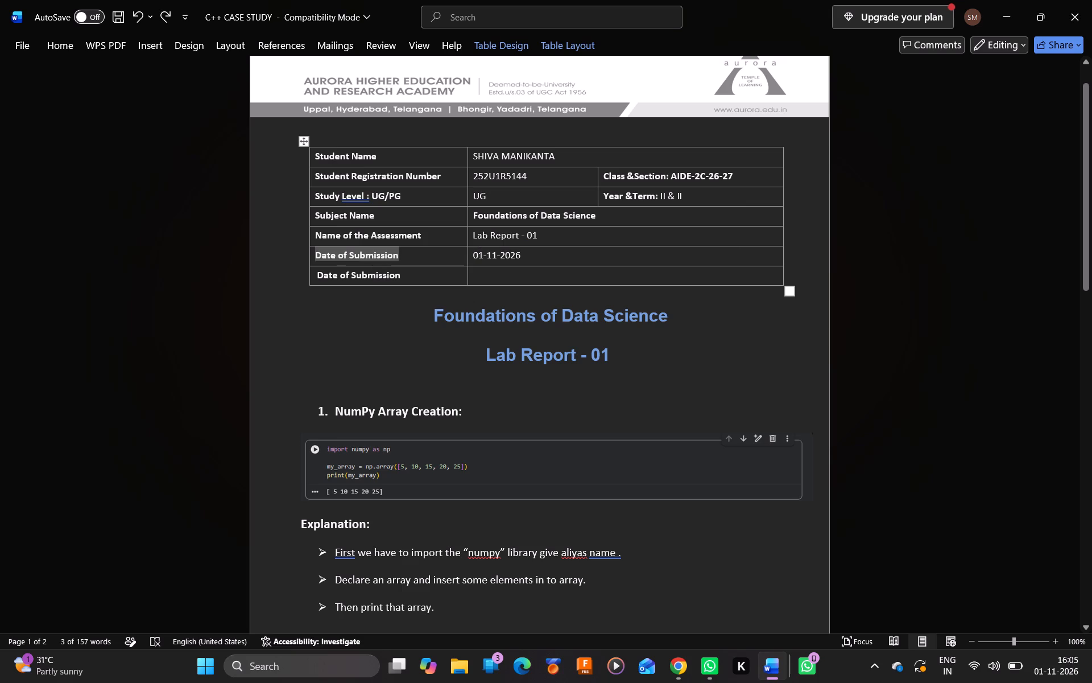
# Replace the "Date of Submission" label in the second-to-last row of the student details table with the copied "Module Title".
pyautogui.moveTo(410, 260); pyautogui.dragTo(329, 258)
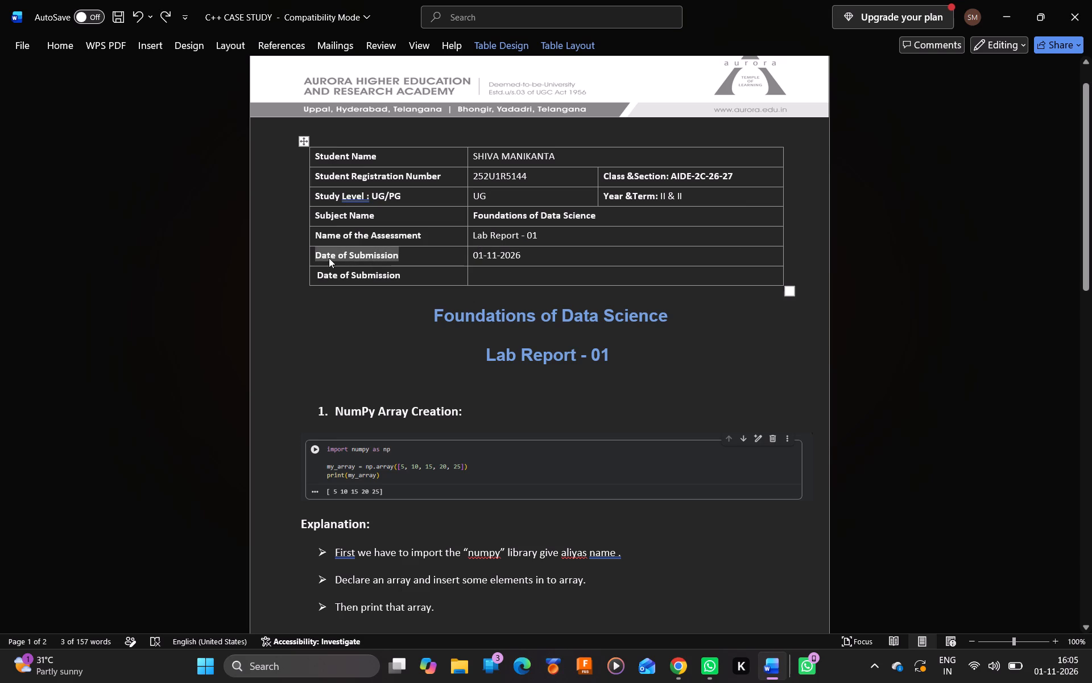
pyautogui.hotkey('ctrl', 'v')
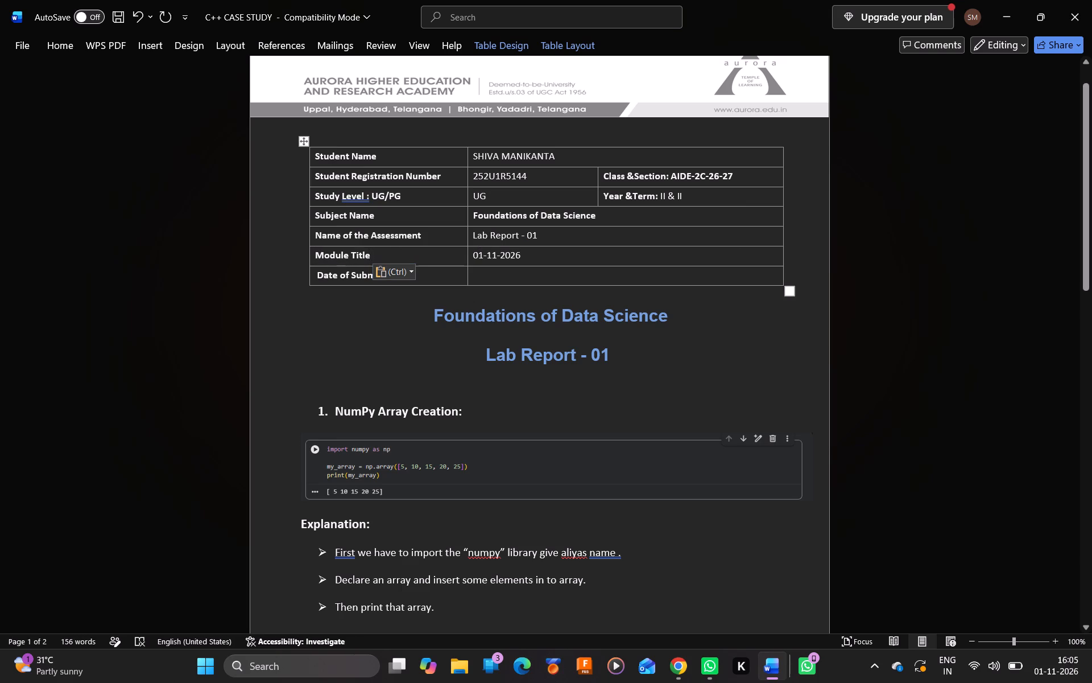
# Move the date 01-11-2026 from the Module Title row into the empty value cell of the Date of Submission row.
pyautogui.moveTo(524, 258); pyautogui.dragTo(473, 257)
pyautogui.hotkey('ctrl', 'x')
pyautogui.click(478, 278)
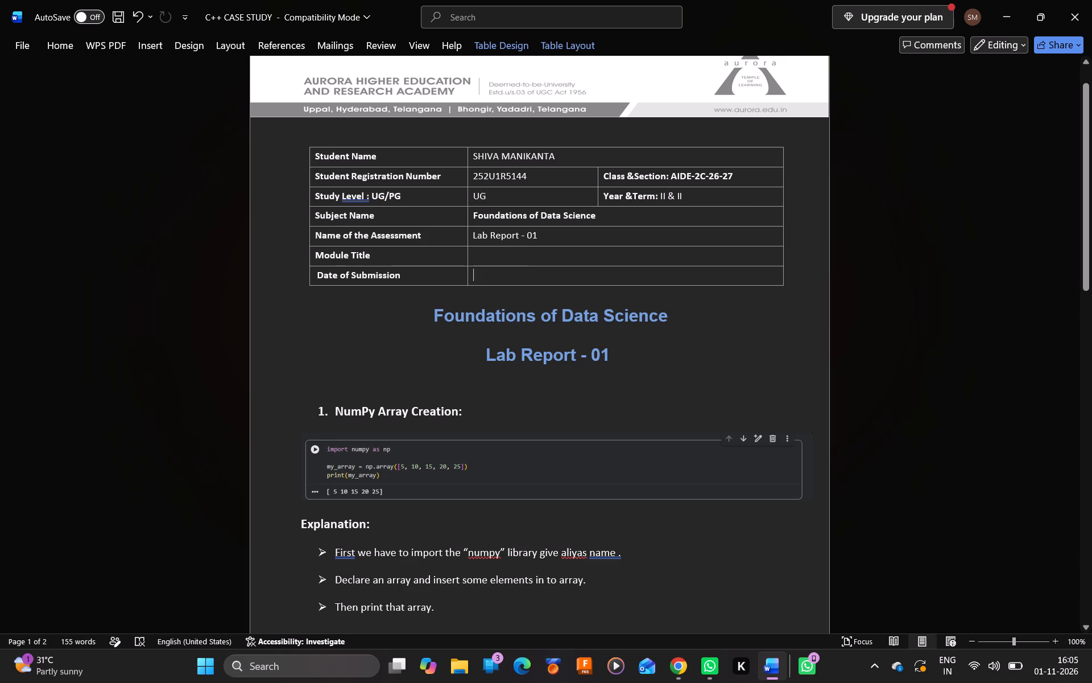
pyautogui.hotkey('ctrl', 'v')
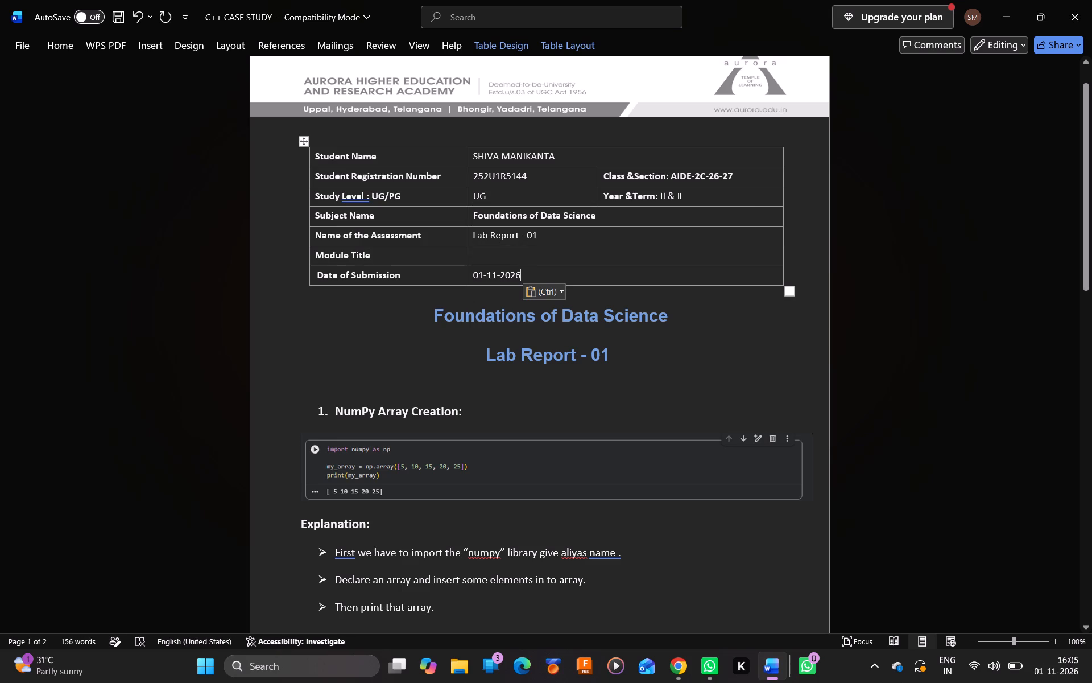
# Place the cursor in the empty value cell of the Module Title row.
pyautogui.click(518, 256)
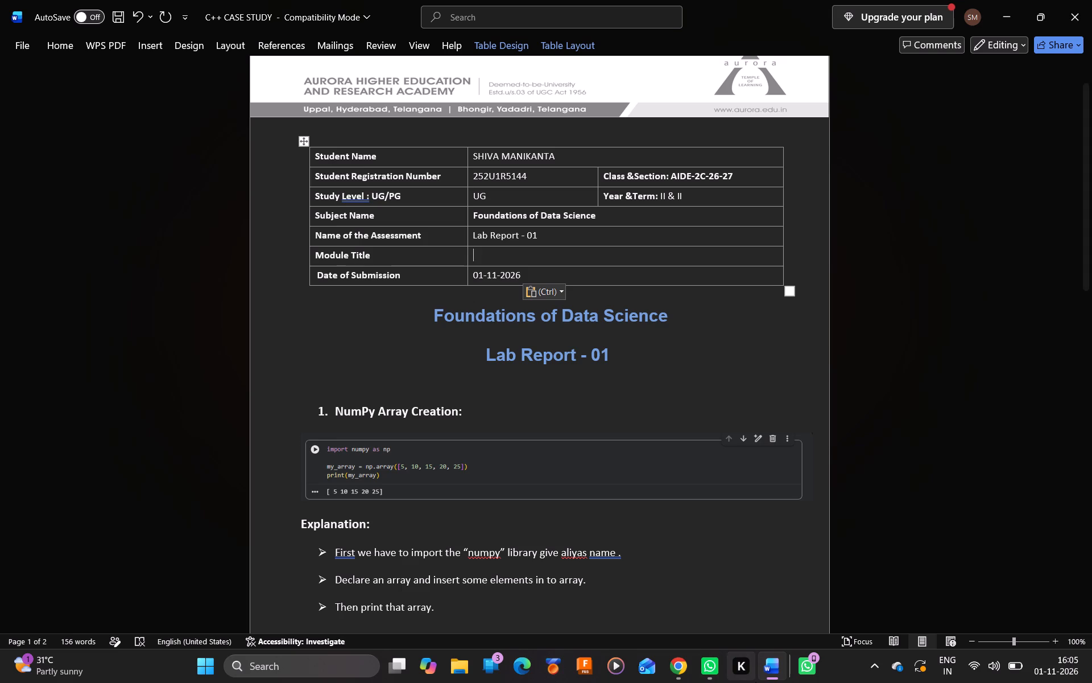
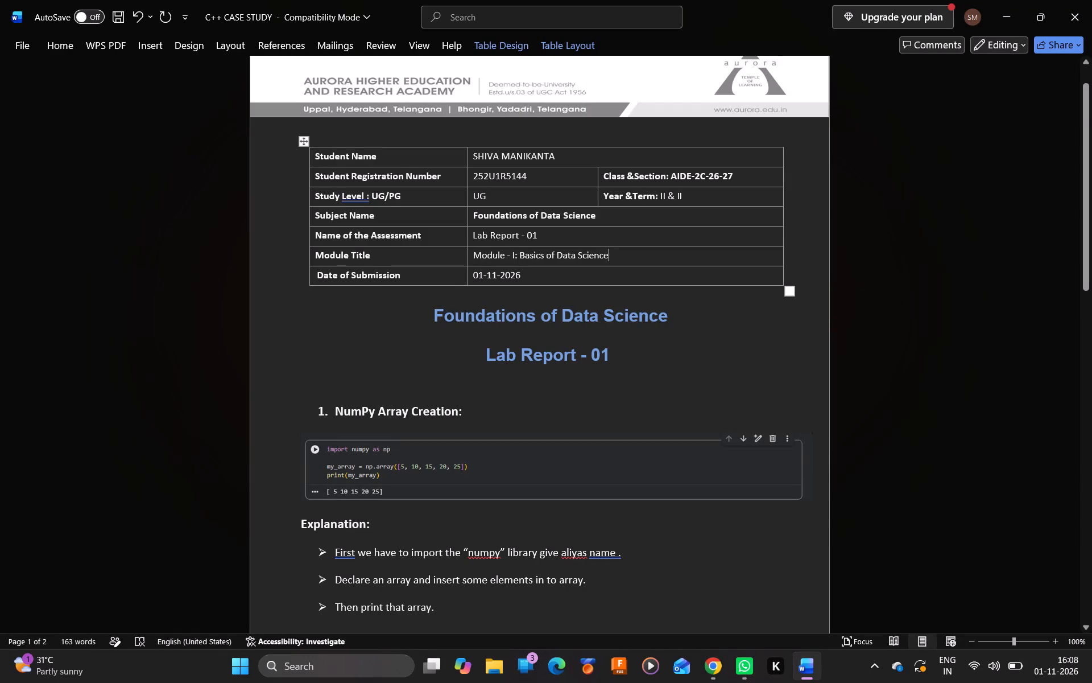
# Place the text cursor at the end of the "Explanation:" line under section 3, NumPy Data Types.
pyautogui.scroll(-8, 685, 540)
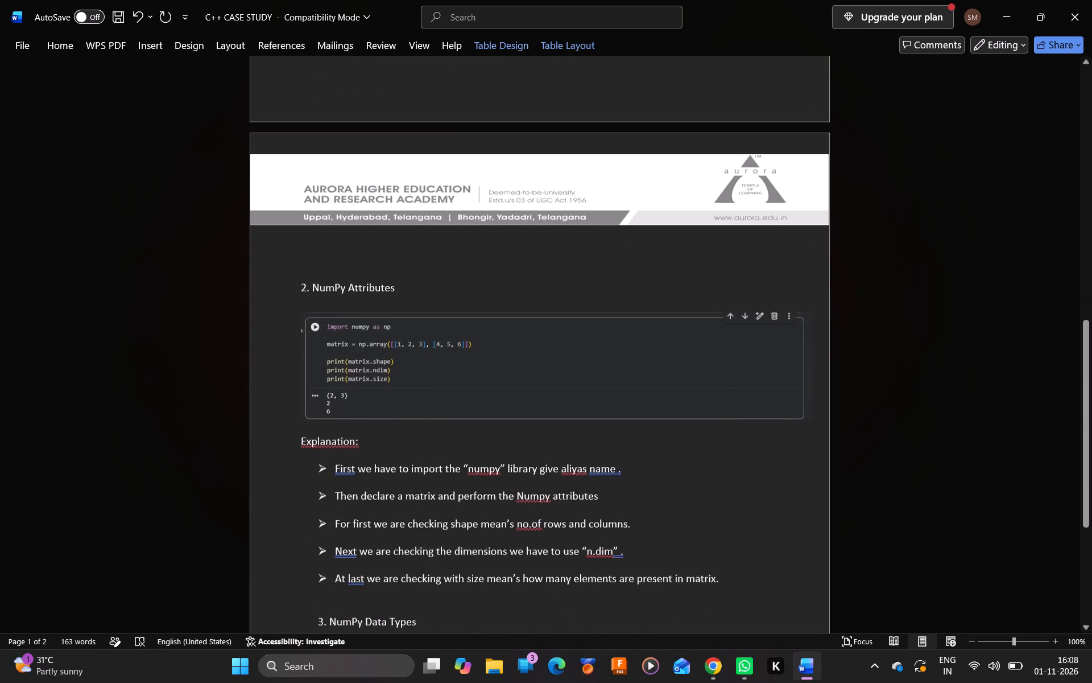
pyautogui.scroll(-12, 685, 540)
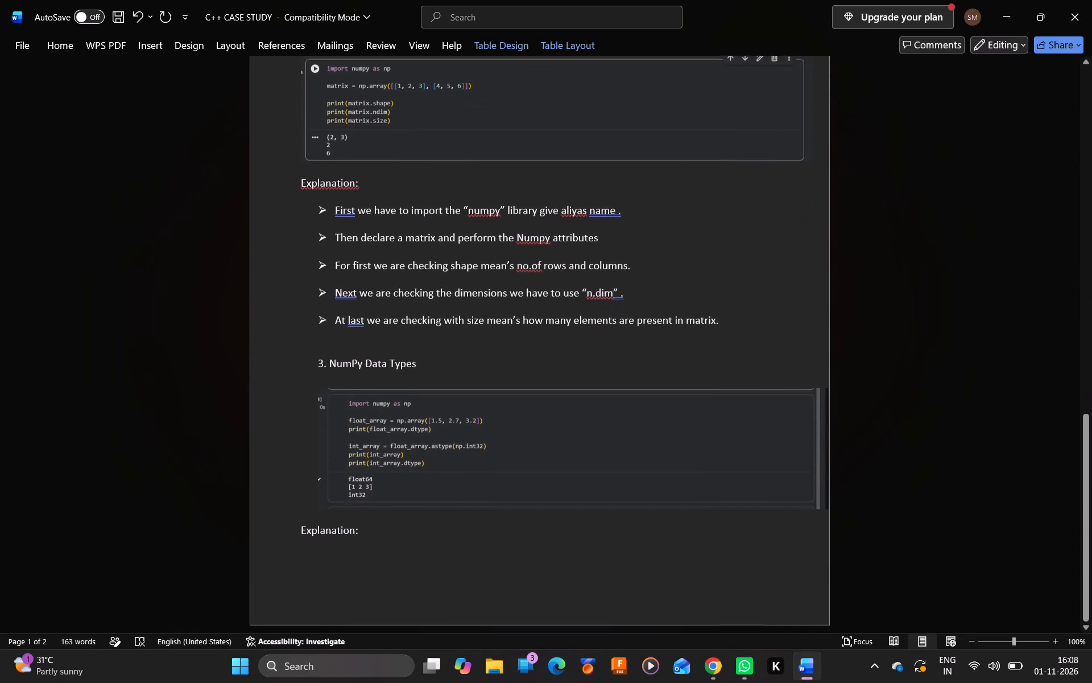
pyautogui.scroll(-2, 685, 540)
pyautogui.click(434, 536)
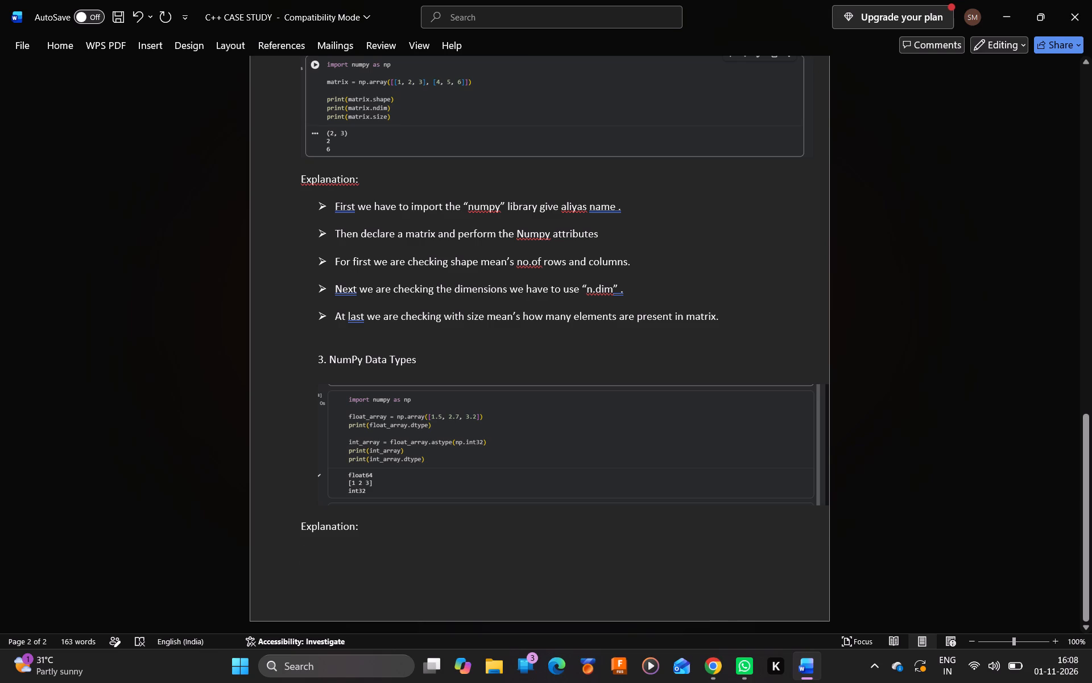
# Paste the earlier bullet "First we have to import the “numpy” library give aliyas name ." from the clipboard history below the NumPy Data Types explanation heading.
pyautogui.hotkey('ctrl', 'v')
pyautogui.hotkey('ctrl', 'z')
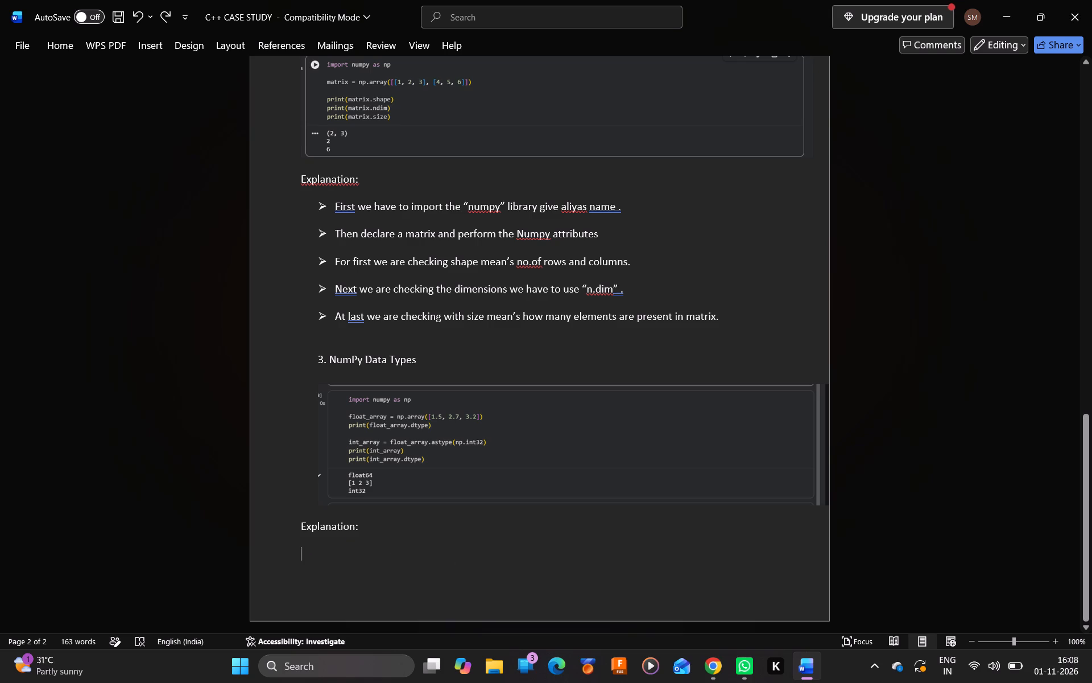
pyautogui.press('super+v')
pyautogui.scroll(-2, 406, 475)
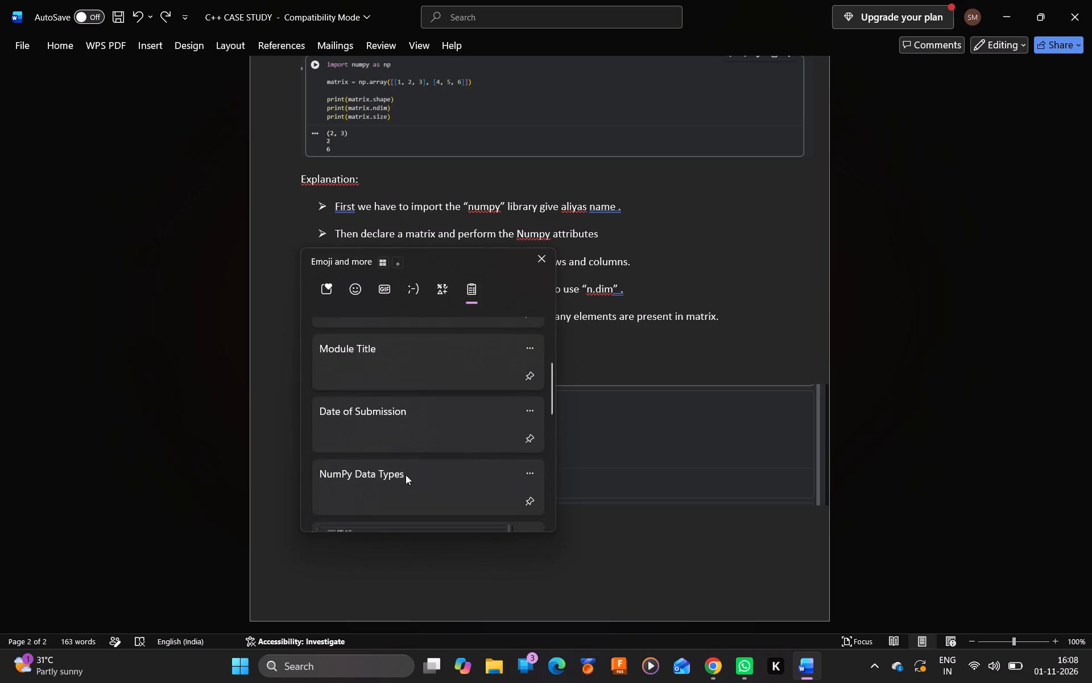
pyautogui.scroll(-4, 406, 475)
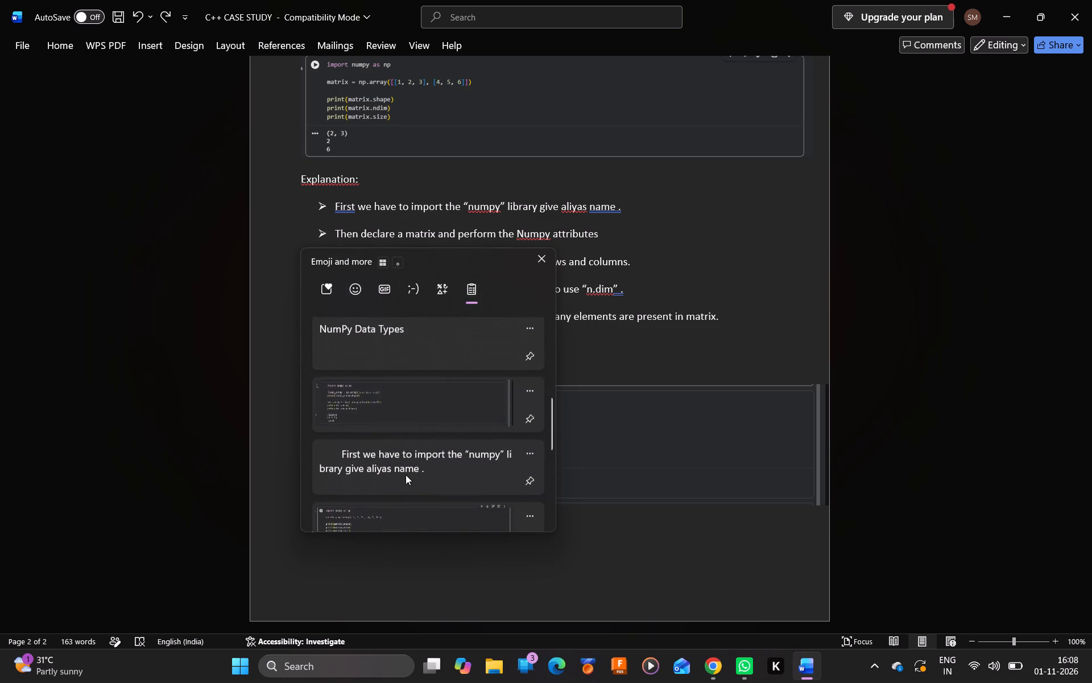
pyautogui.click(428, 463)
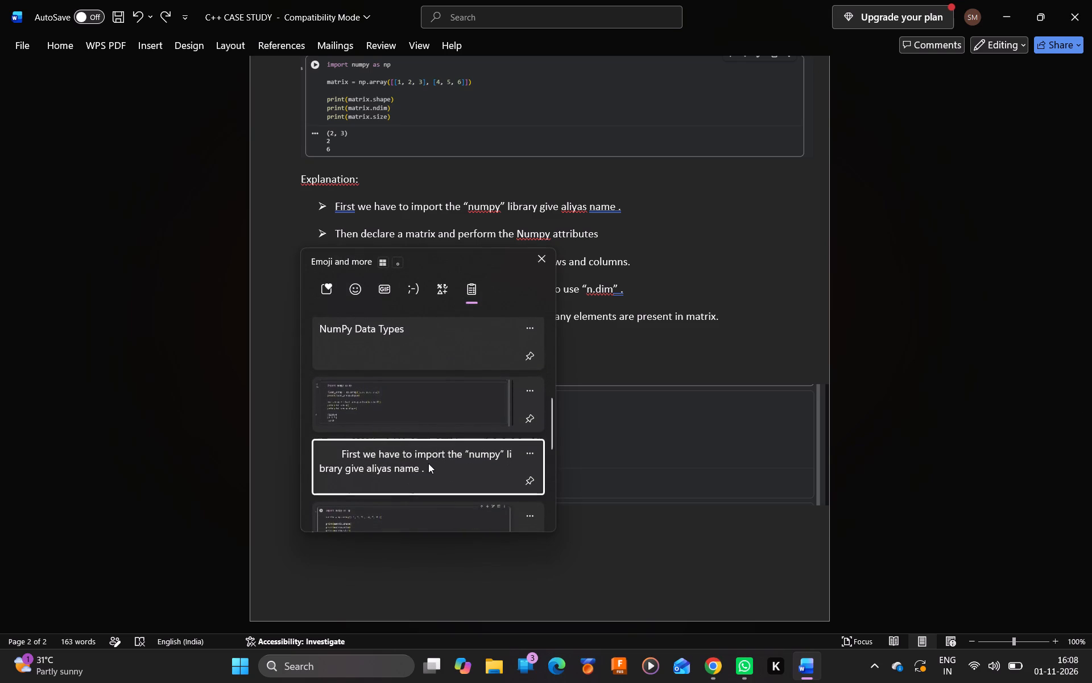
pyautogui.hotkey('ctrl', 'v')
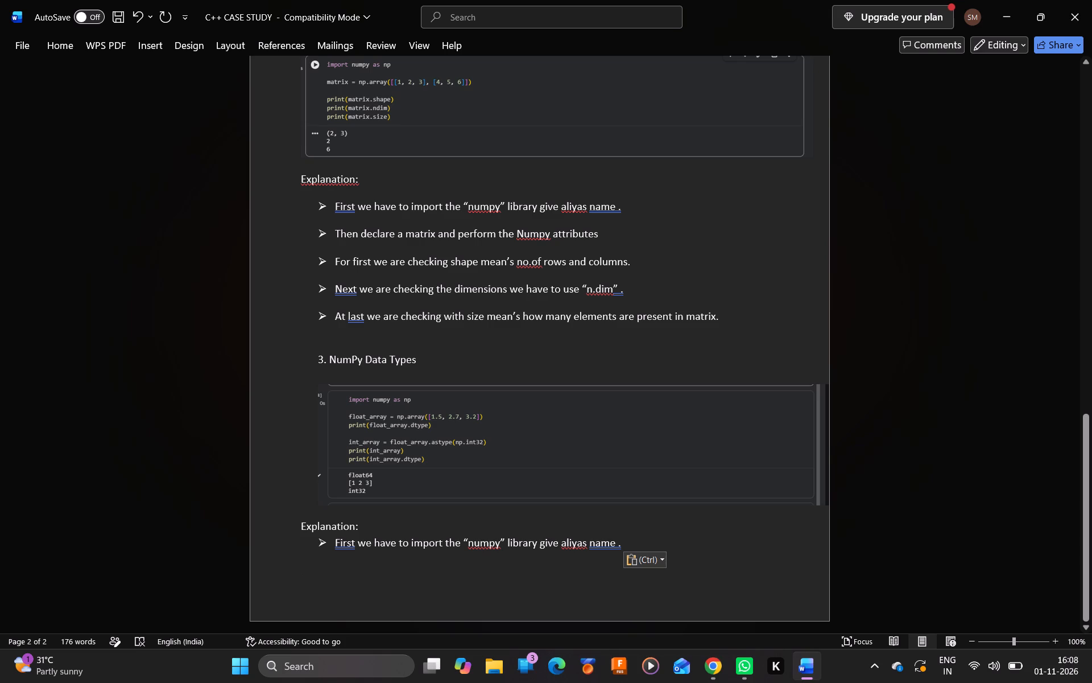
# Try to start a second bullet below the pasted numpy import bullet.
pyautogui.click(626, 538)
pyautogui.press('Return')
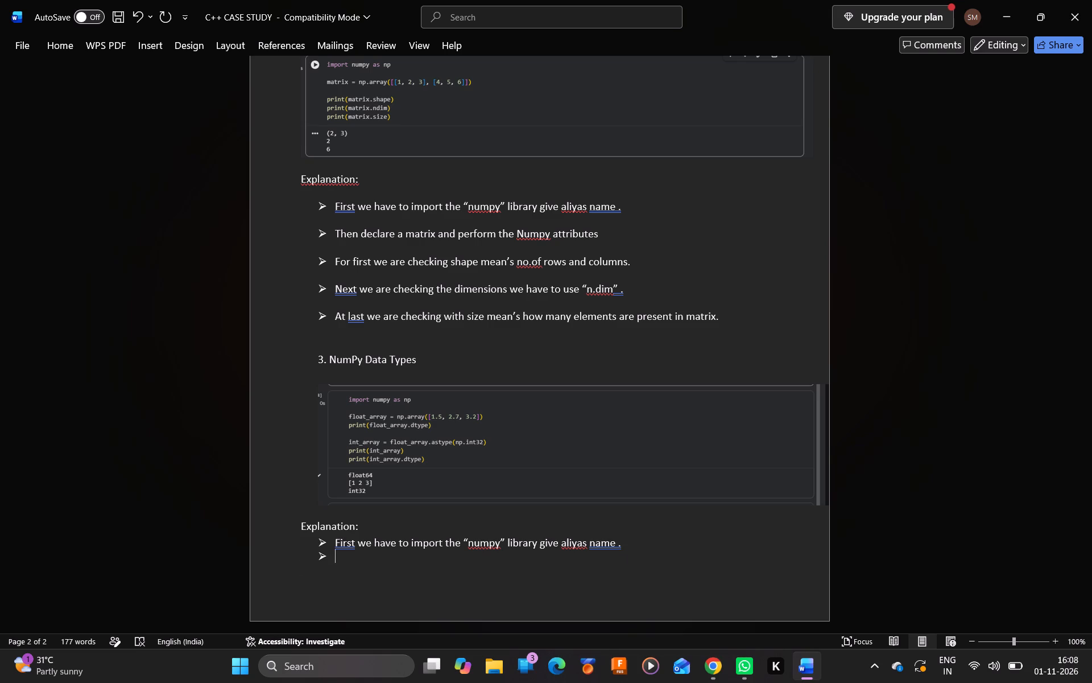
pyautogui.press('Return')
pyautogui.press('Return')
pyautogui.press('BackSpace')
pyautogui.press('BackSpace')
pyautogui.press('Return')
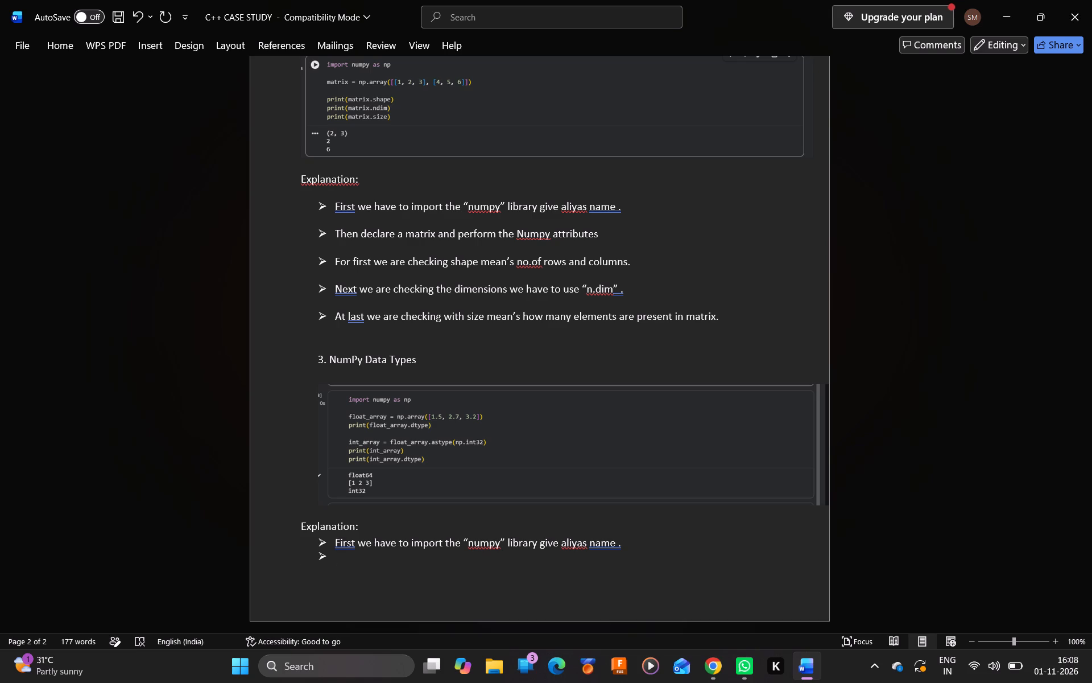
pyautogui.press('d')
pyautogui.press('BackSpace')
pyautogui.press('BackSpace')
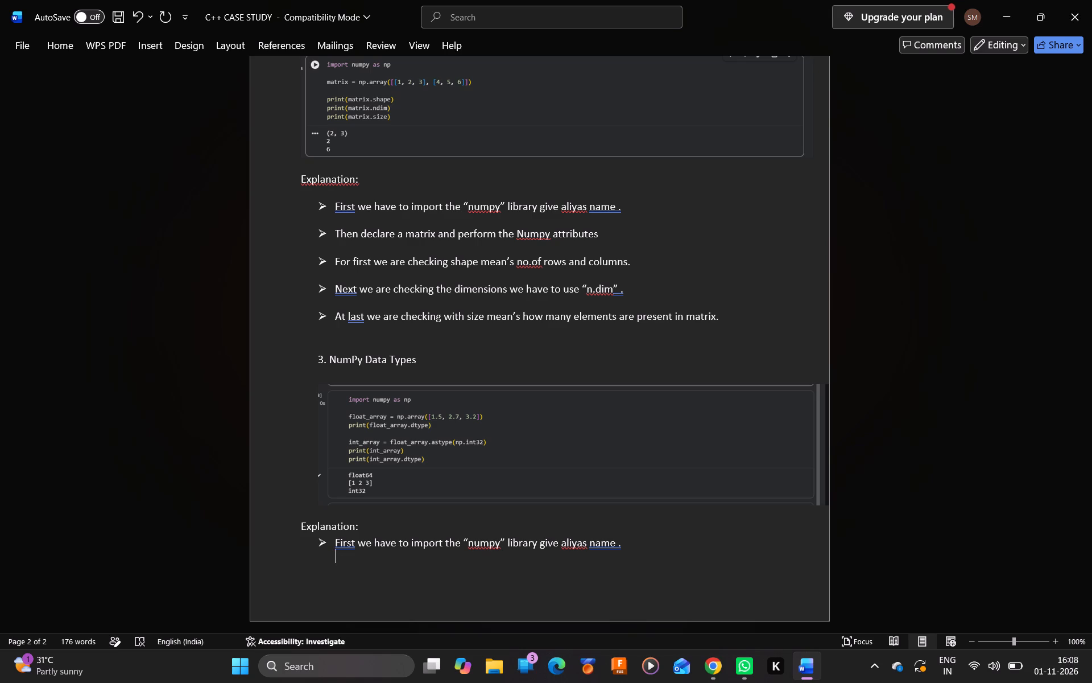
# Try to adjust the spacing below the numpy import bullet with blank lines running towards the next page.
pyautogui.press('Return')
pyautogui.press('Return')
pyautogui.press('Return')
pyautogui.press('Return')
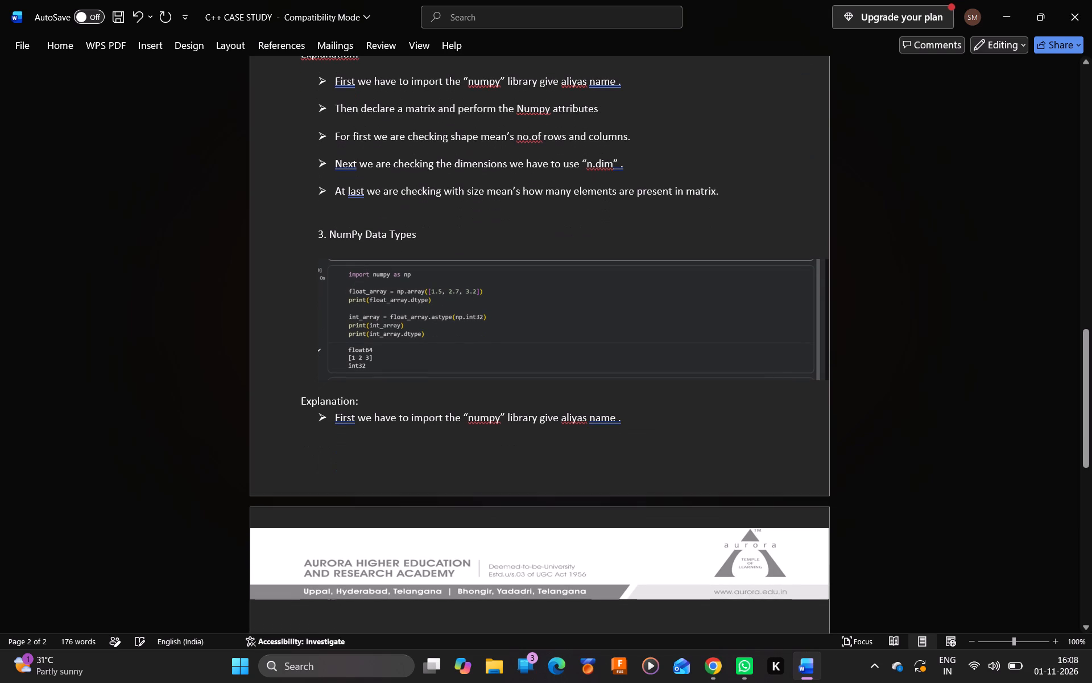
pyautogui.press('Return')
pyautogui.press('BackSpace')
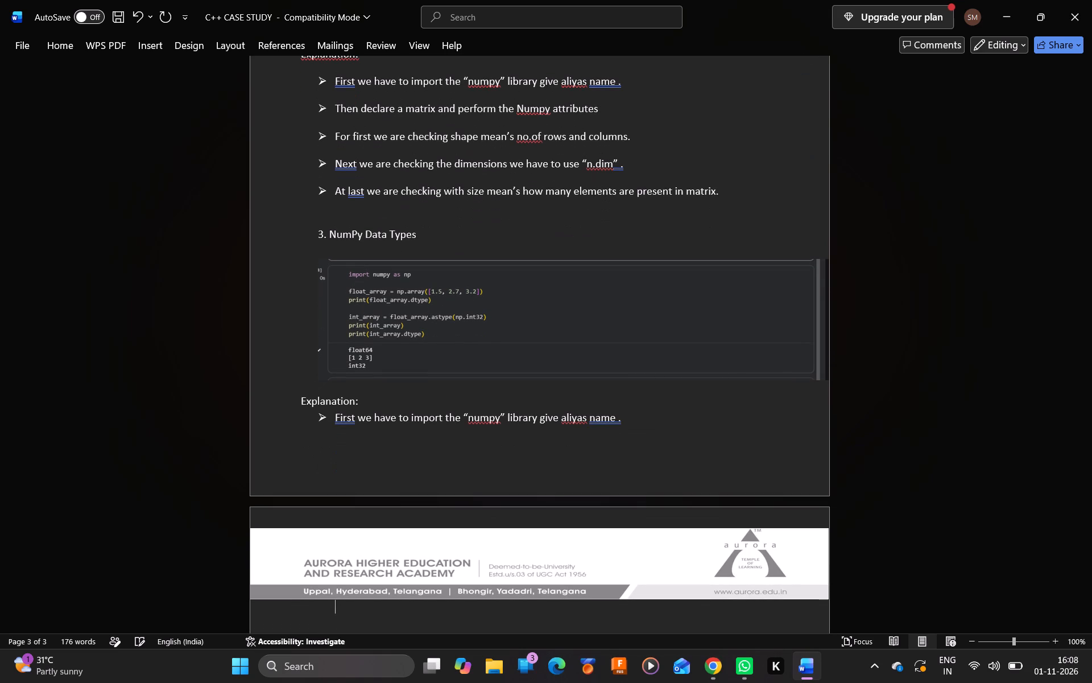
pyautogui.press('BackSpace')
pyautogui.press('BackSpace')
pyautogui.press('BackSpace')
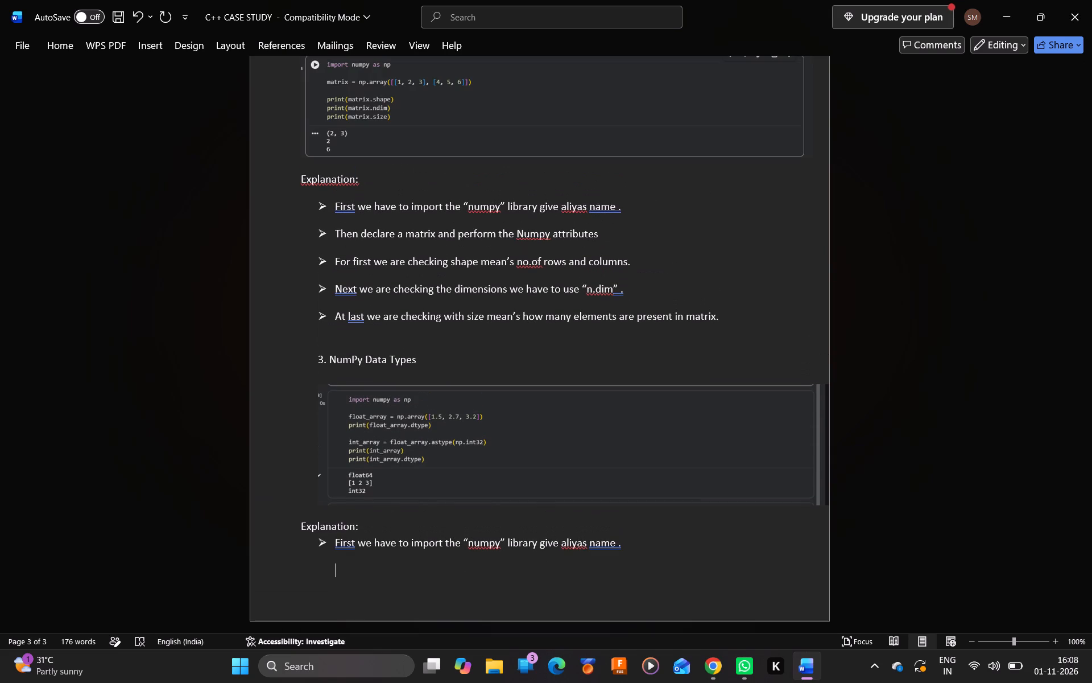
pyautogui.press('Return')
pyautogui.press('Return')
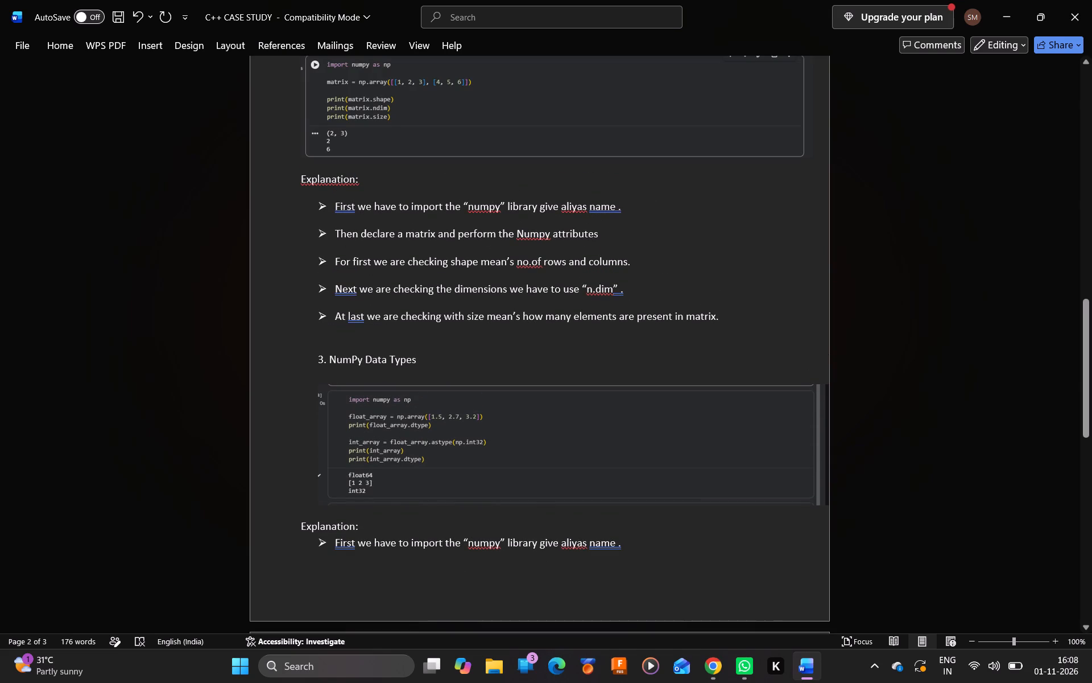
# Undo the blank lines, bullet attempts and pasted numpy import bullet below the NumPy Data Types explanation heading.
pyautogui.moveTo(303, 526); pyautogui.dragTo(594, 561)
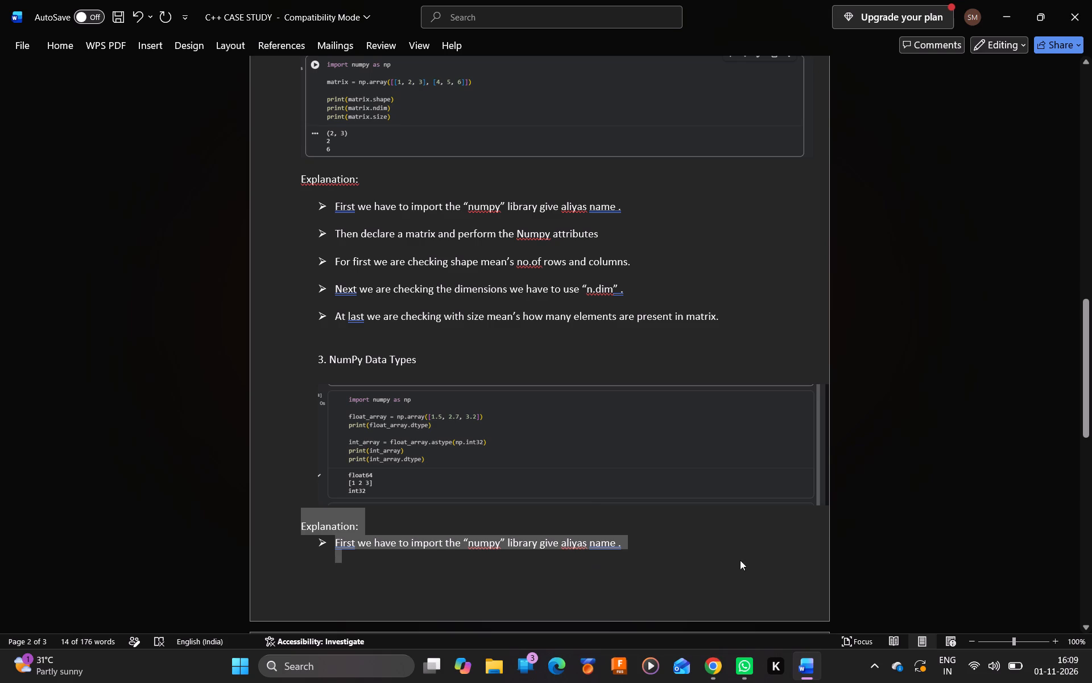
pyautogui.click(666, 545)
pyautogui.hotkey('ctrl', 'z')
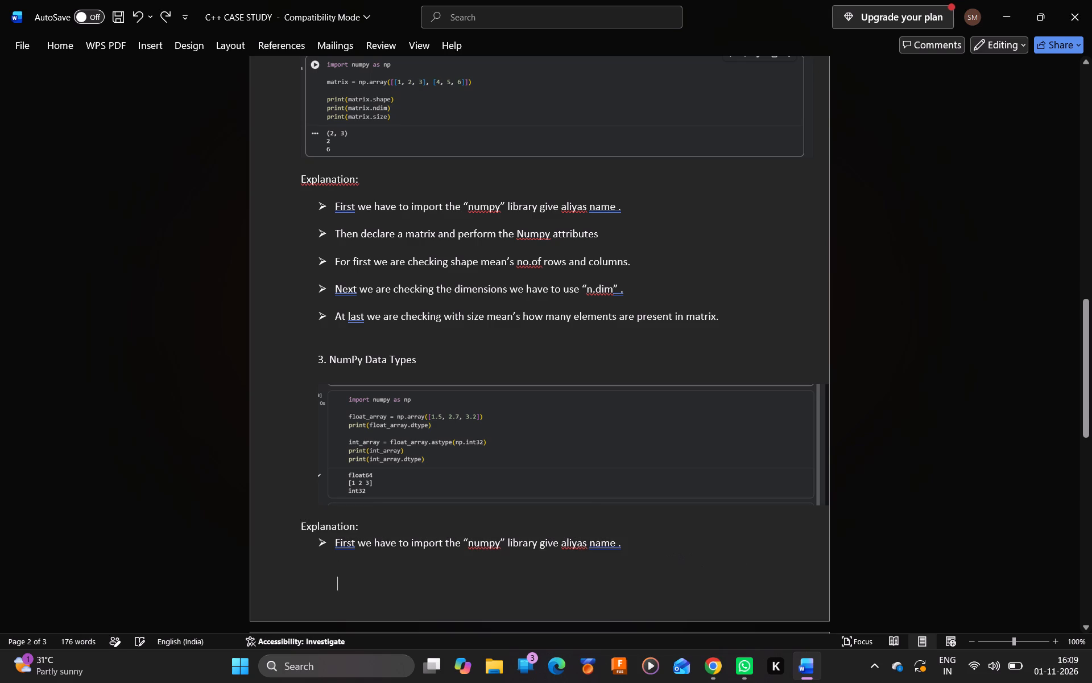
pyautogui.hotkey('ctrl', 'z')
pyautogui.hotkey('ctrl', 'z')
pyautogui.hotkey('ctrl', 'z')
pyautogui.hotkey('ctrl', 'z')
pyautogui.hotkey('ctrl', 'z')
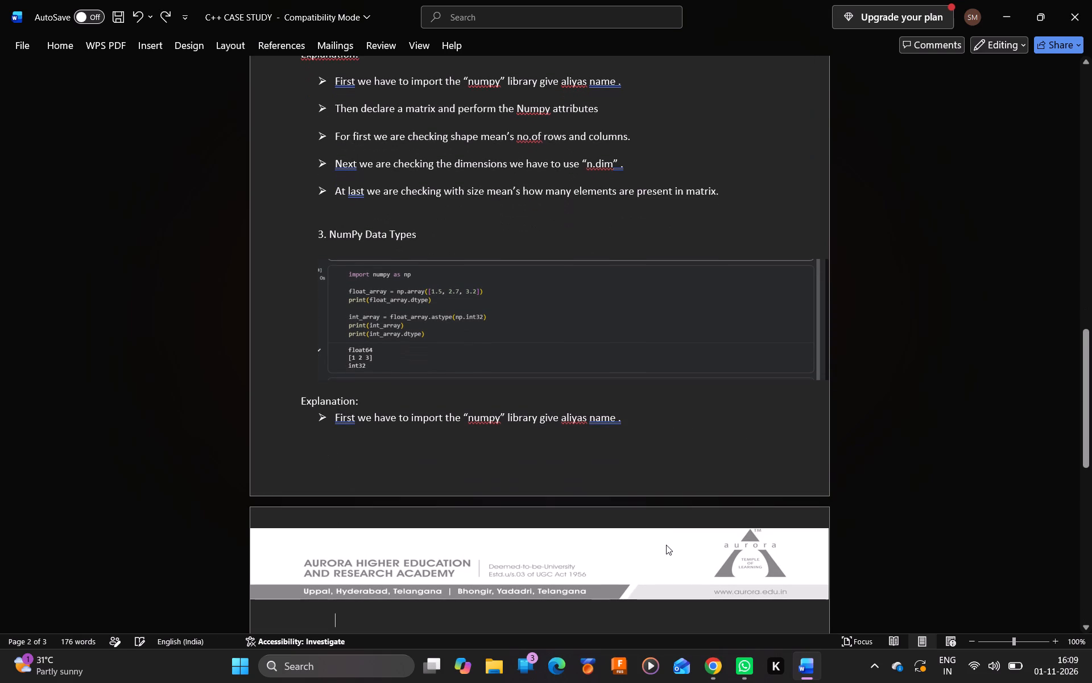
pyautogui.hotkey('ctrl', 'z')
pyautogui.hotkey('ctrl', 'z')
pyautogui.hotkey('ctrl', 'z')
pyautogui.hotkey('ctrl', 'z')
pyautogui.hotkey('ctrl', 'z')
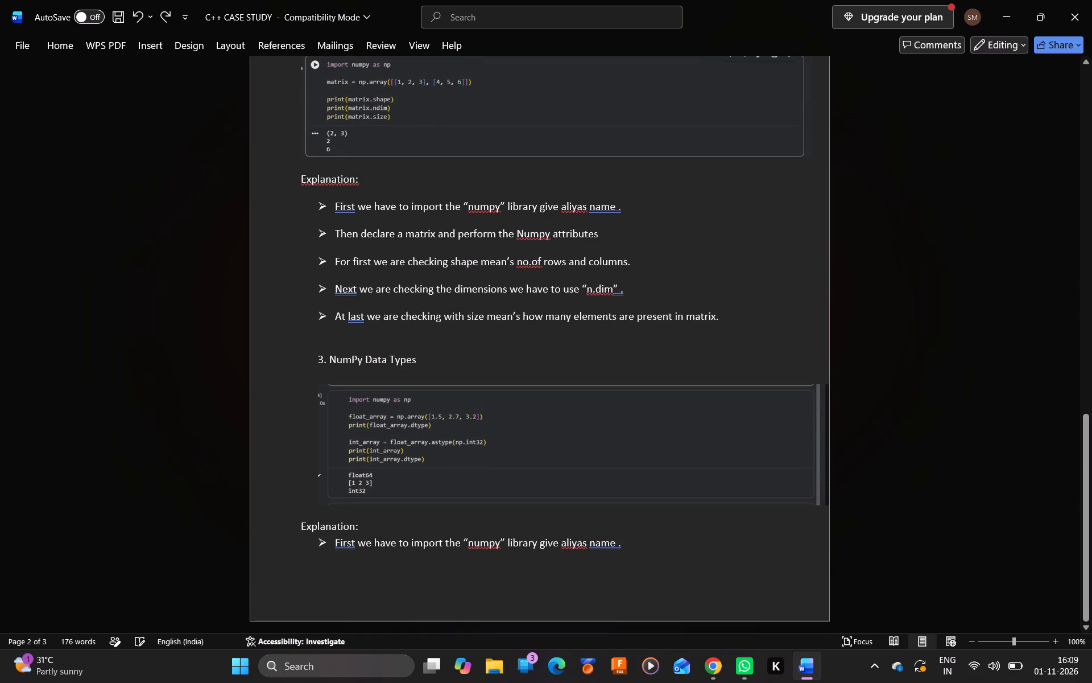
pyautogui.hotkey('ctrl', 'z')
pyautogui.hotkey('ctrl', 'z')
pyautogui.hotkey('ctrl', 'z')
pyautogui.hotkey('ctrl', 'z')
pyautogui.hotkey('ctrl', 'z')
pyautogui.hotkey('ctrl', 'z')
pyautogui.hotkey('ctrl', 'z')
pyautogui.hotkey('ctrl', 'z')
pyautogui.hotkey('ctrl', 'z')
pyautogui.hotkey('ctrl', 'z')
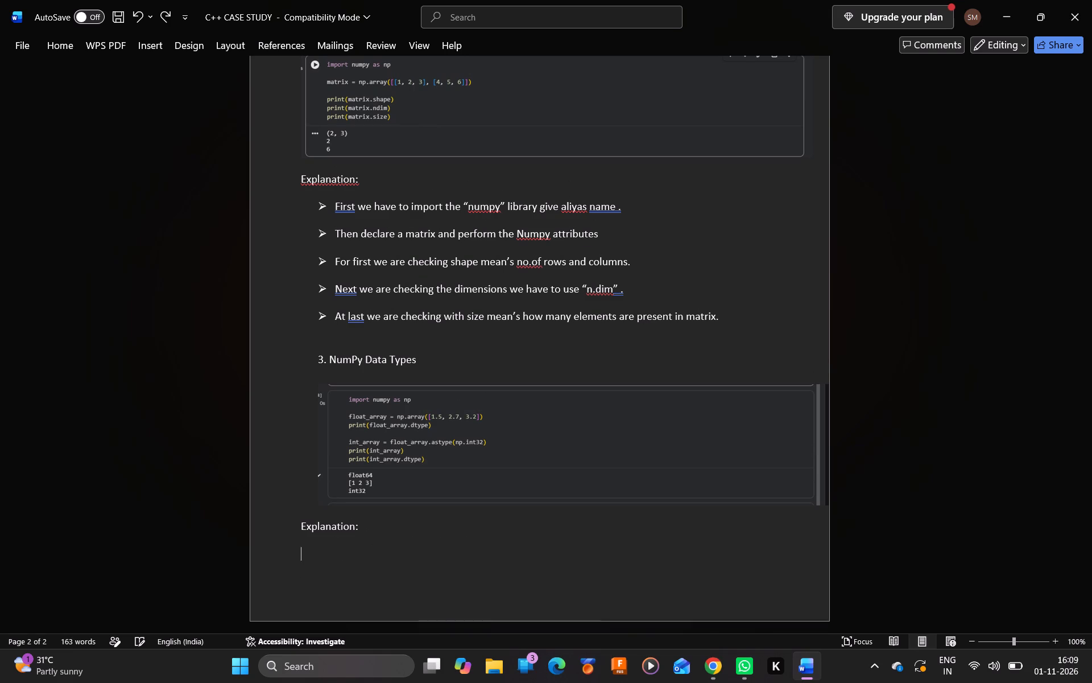
# Move the "Explanation:" heading from below the NumPy Data Types code image to the top of a new page.
pyautogui.moveTo(363, 524); pyautogui.dragTo(317, 521)
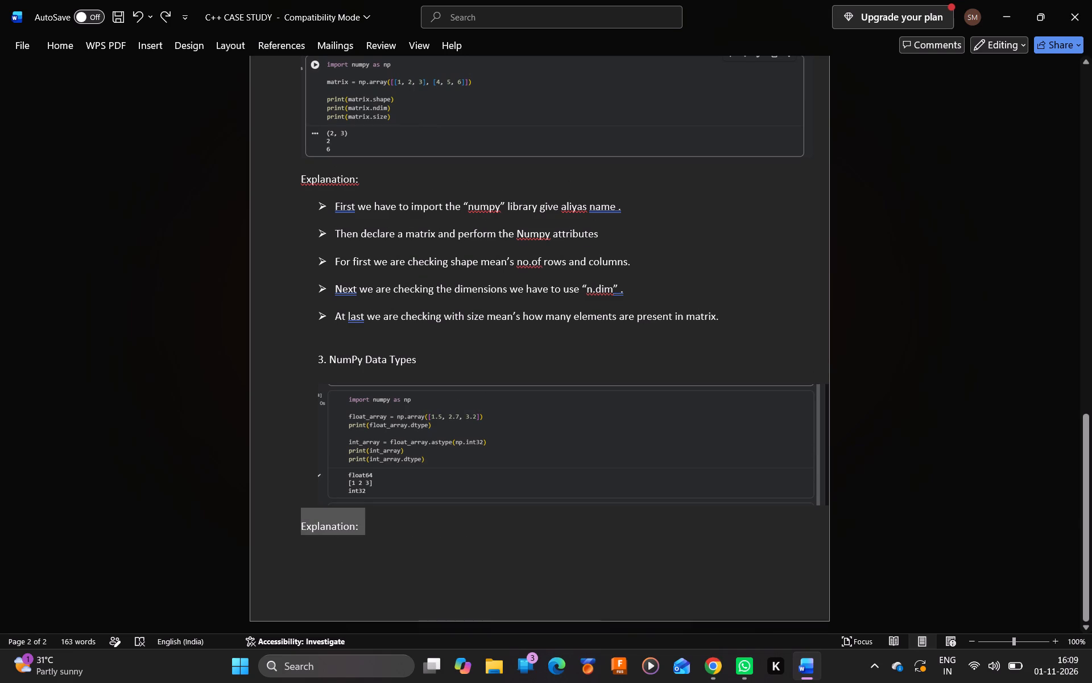
pyautogui.moveTo(317, 521); pyautogui.dragTo(304, 522)
pyautogui.hotkey('ctrl', 'x')
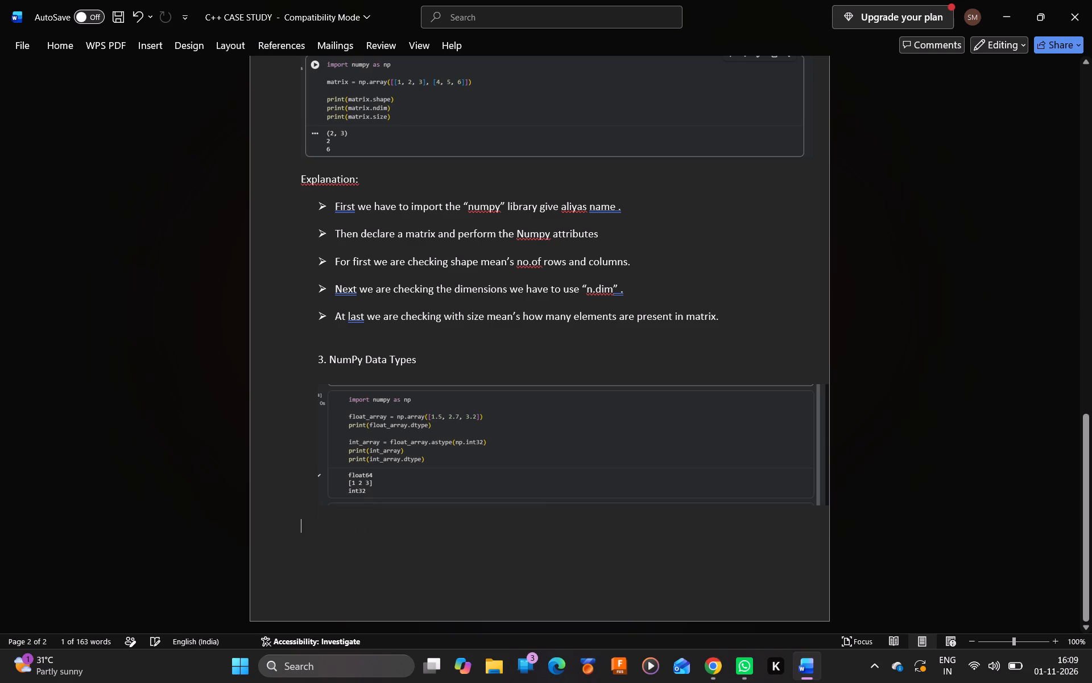
pyautogui.scroll(-3, 331, 560)
pyautogui.press('Return')
pyautogui.press('Return')
pyautogui.press('Return')
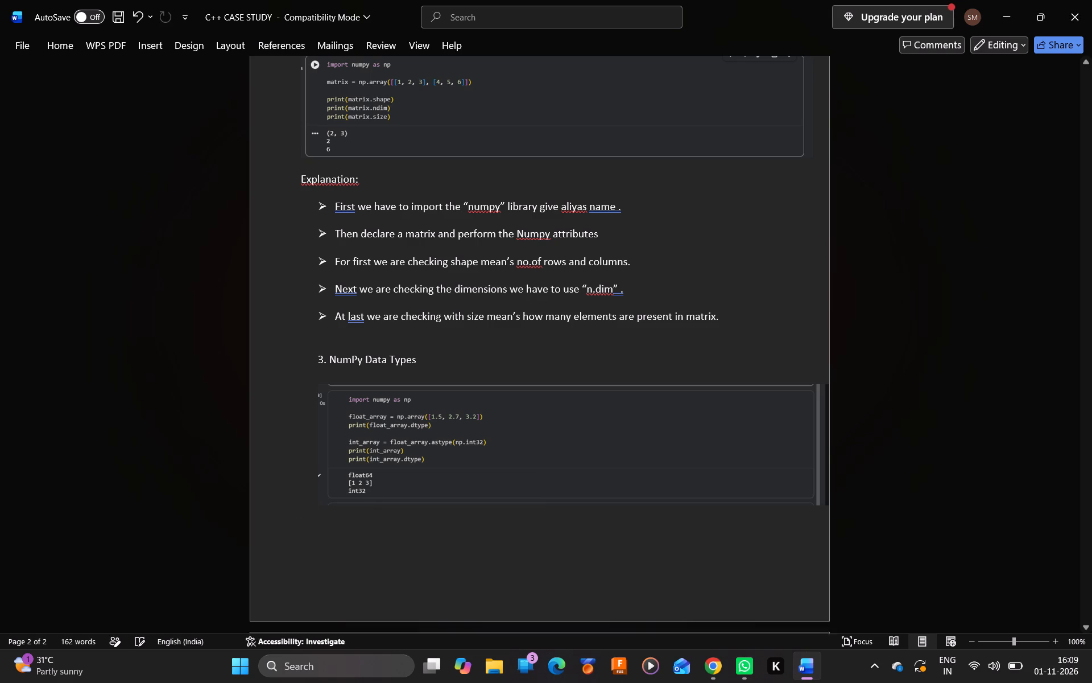
pyautogui.press('Return')
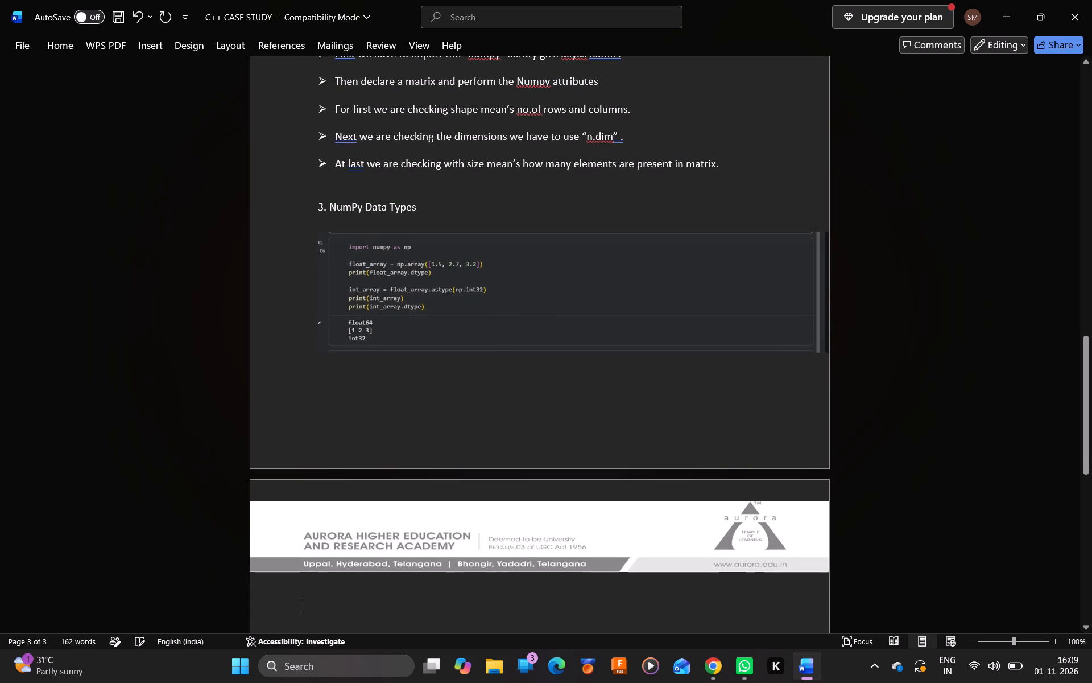
pyautogui.hotkey('ctrl', 'v')
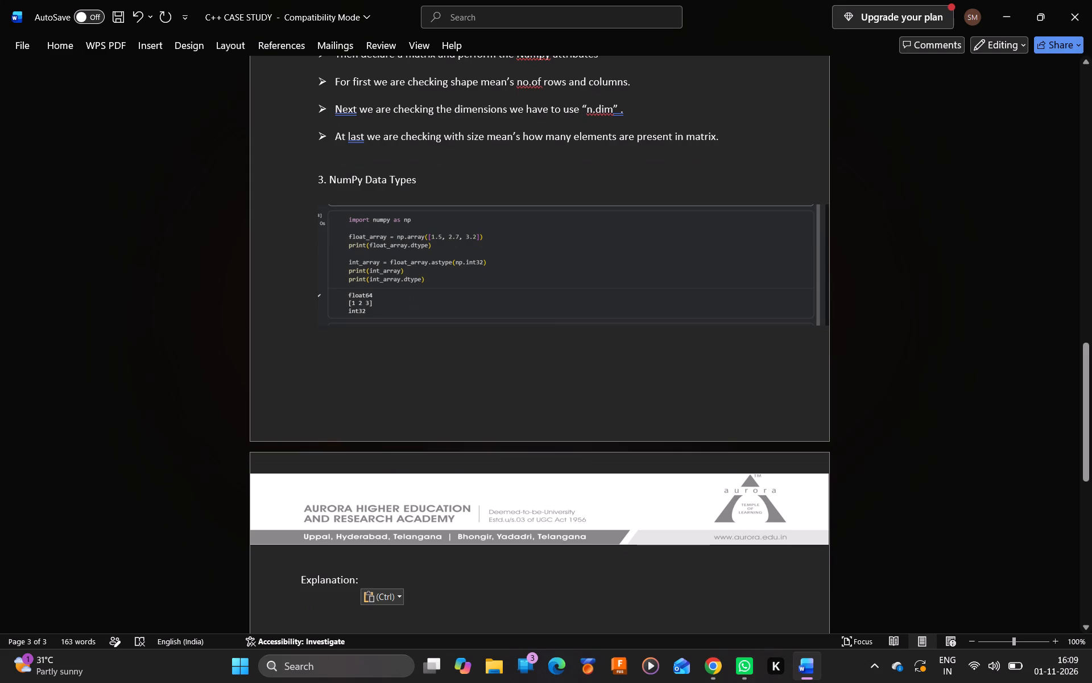
# Paste the bullet "First we have to import the “numpy” library give aliyas name ." from the clipboard history below the moved "Explanation:" heading.
pyautogui.press('super+v')
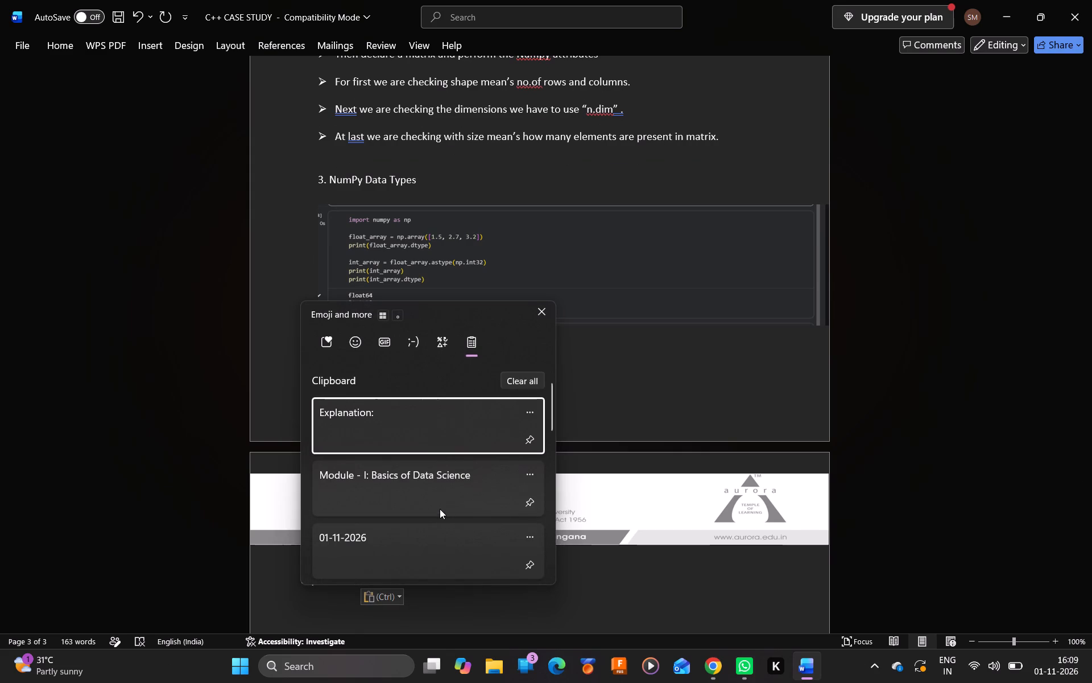
pyautogui.scroll(-5, 440, 509)
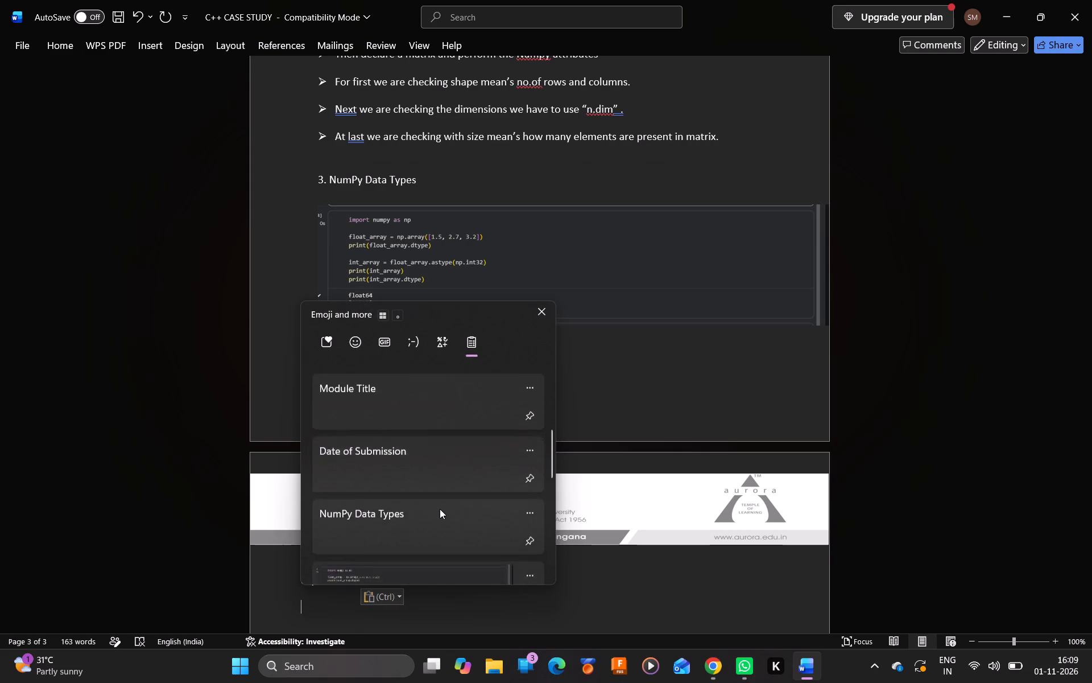
pyautogui.scroll(-2, 440, 509)
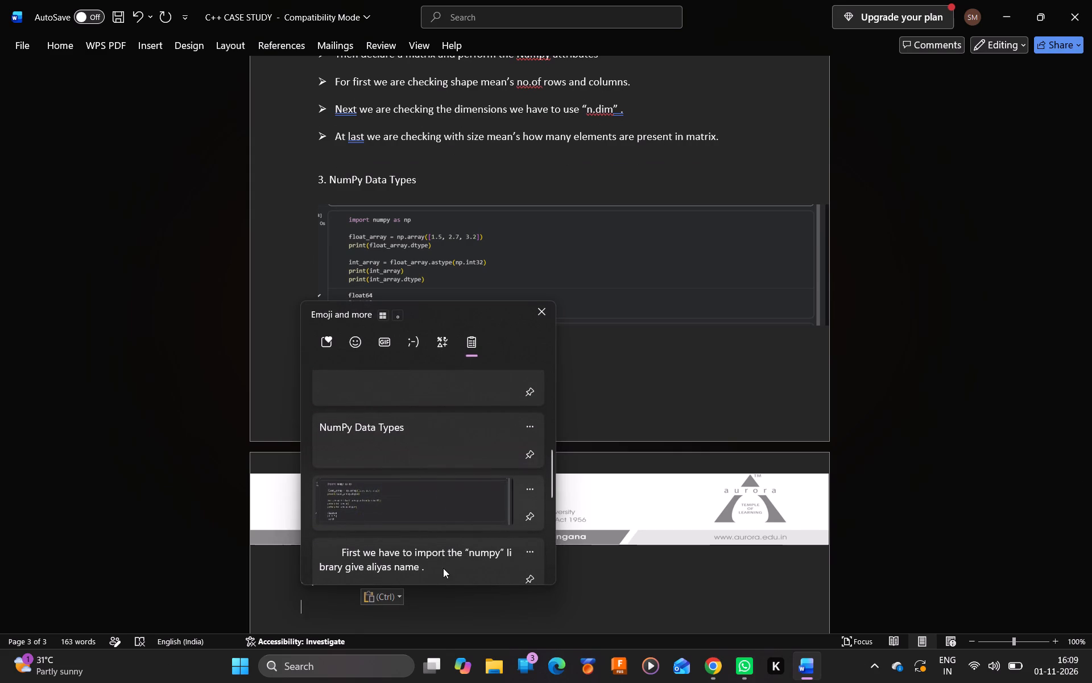
pyautogui.click(443, 568)
pyautogui.hotkey('ctrl', 'v')
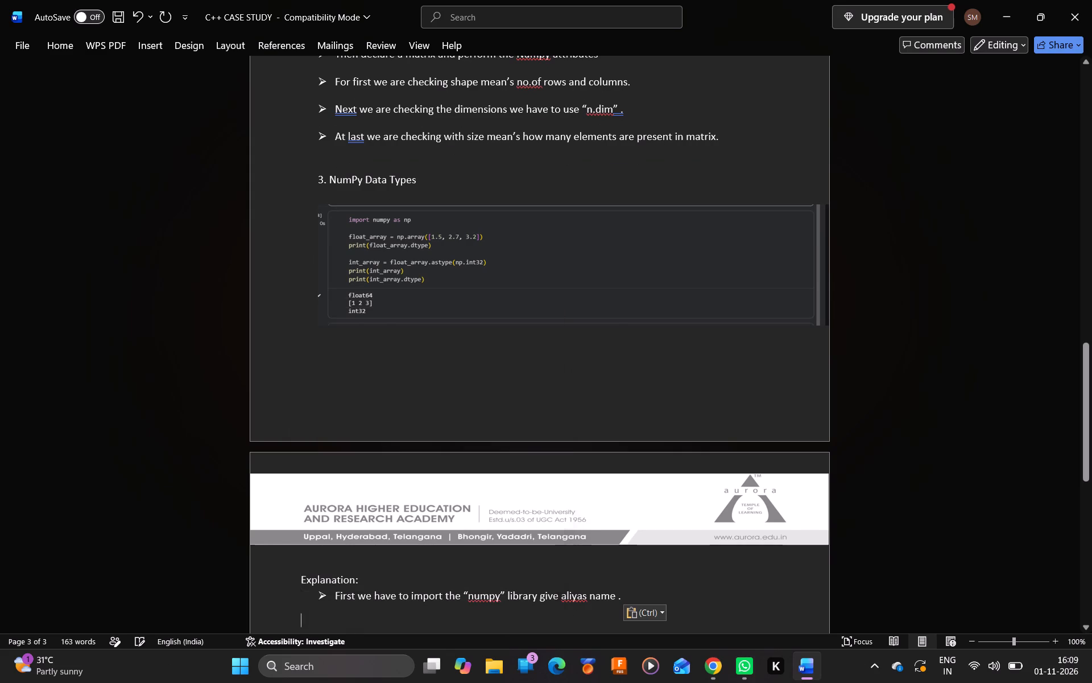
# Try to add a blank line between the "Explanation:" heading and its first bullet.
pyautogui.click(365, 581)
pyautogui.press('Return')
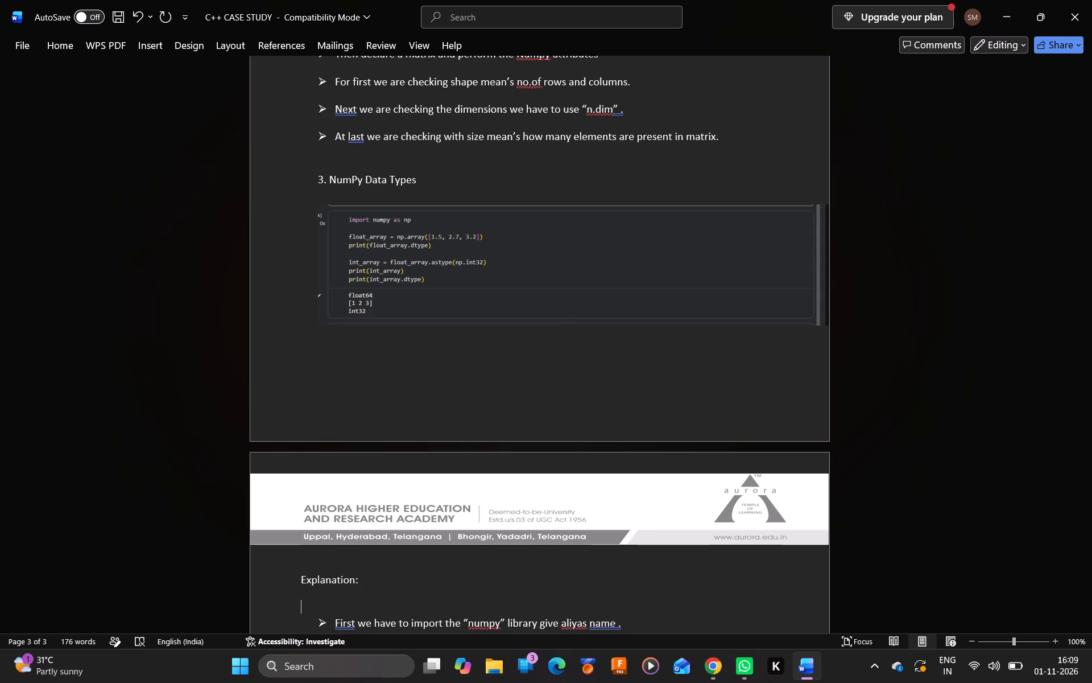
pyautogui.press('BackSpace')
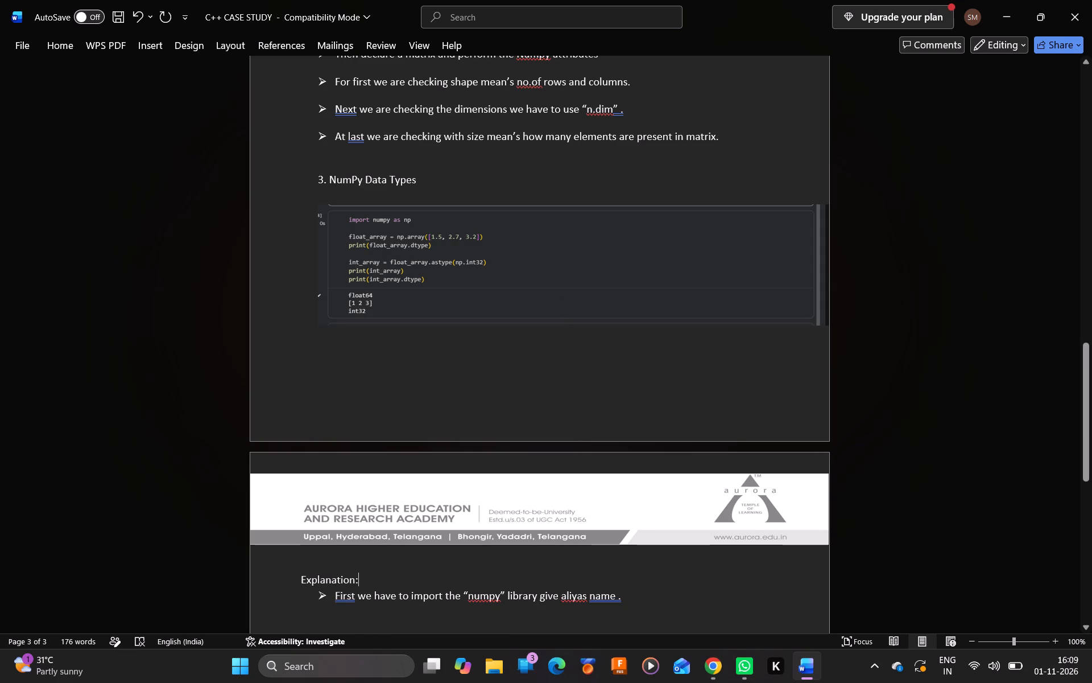
# Apply an arrow bullet to the "Explanation:" heading on the last page and remove its marker, keeping the heading indented.
pyautogui.click(60, 50)
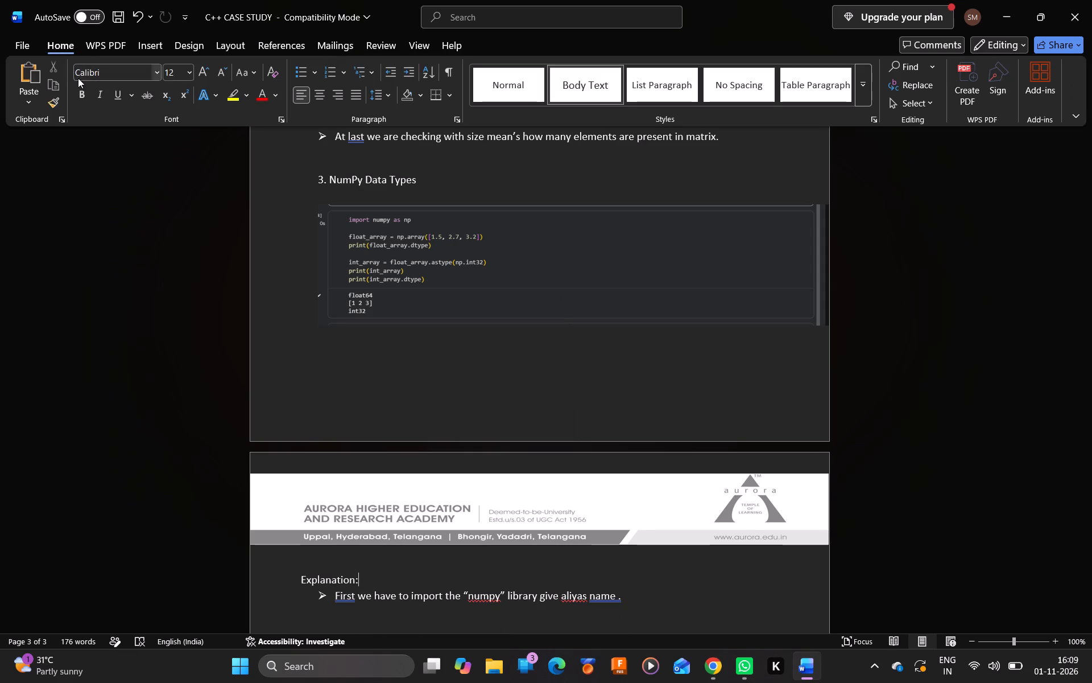
pyautogui.click(311, 75)
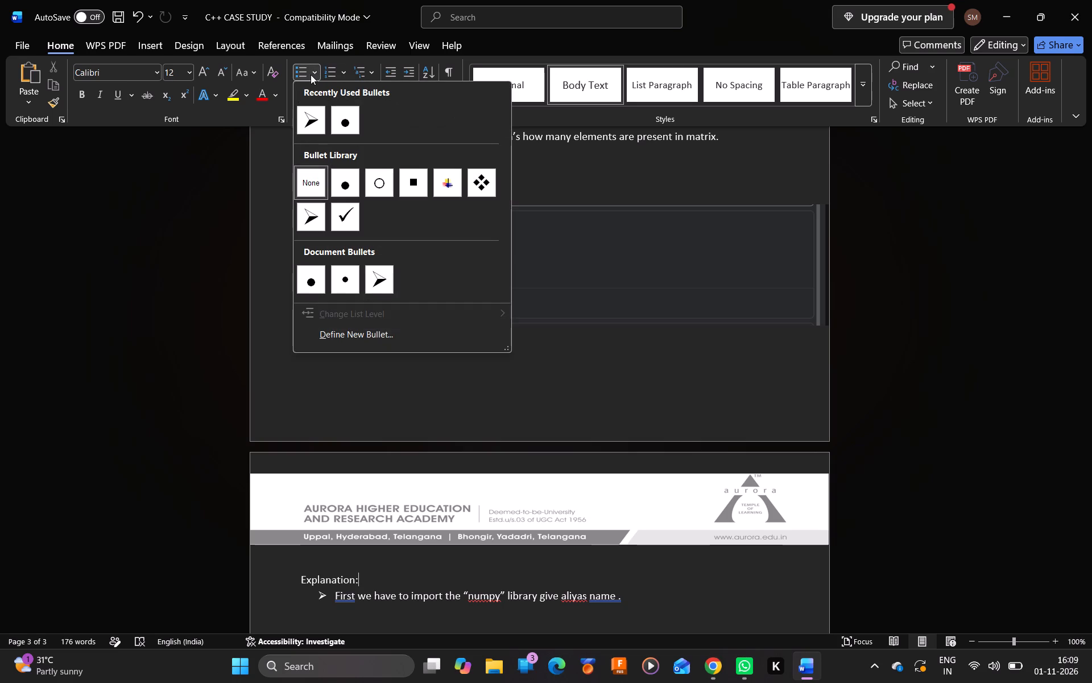
pyautogui.click(316, 117)
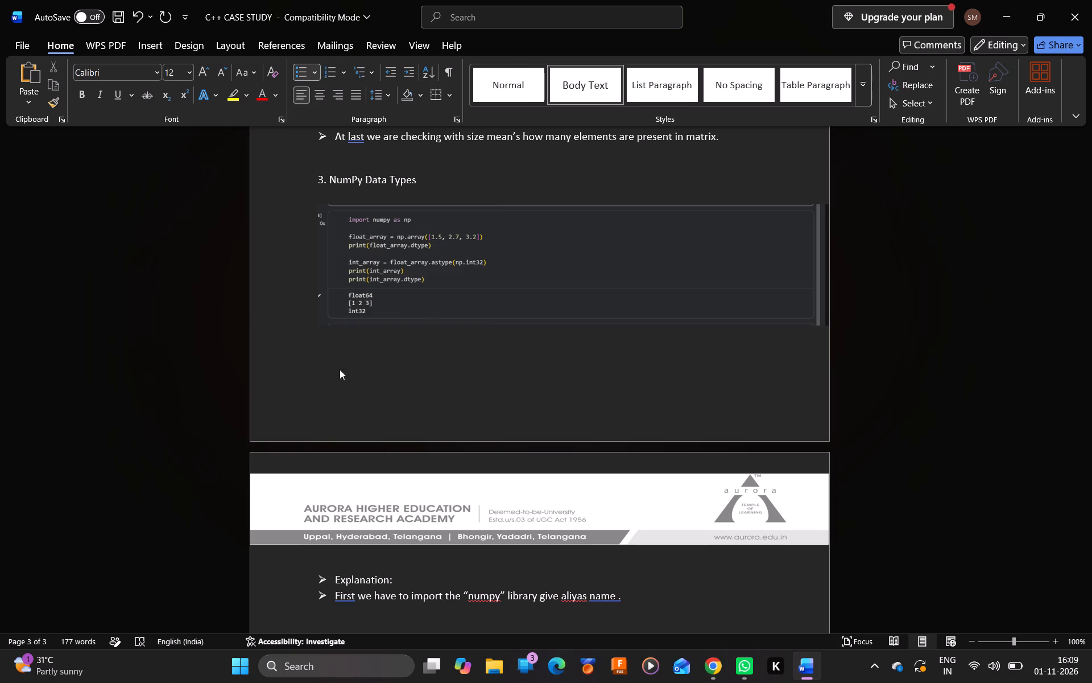
pyautogui.click(331, 583)
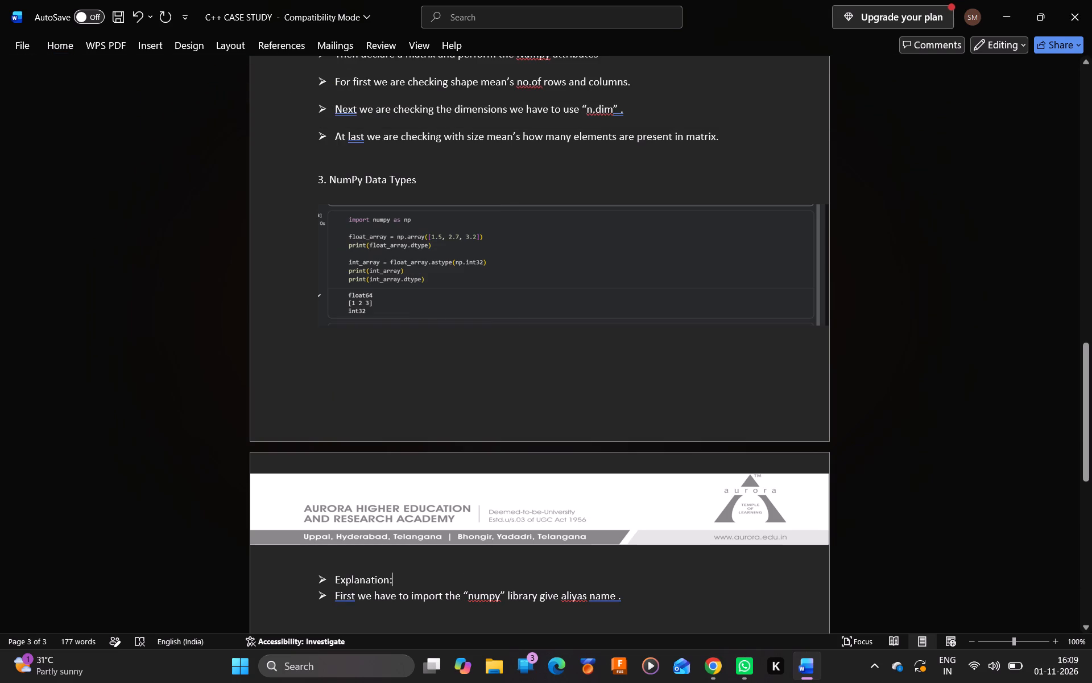
pyautogui.click(332, 581)
pyautogui.press('BackSpace')
# Remove the arrow bullet from the numpy import sentence and insert a blank line between it and the "Explanation:" heading.
pyautogui.click(631, 600)
pyautogui.press('Return')
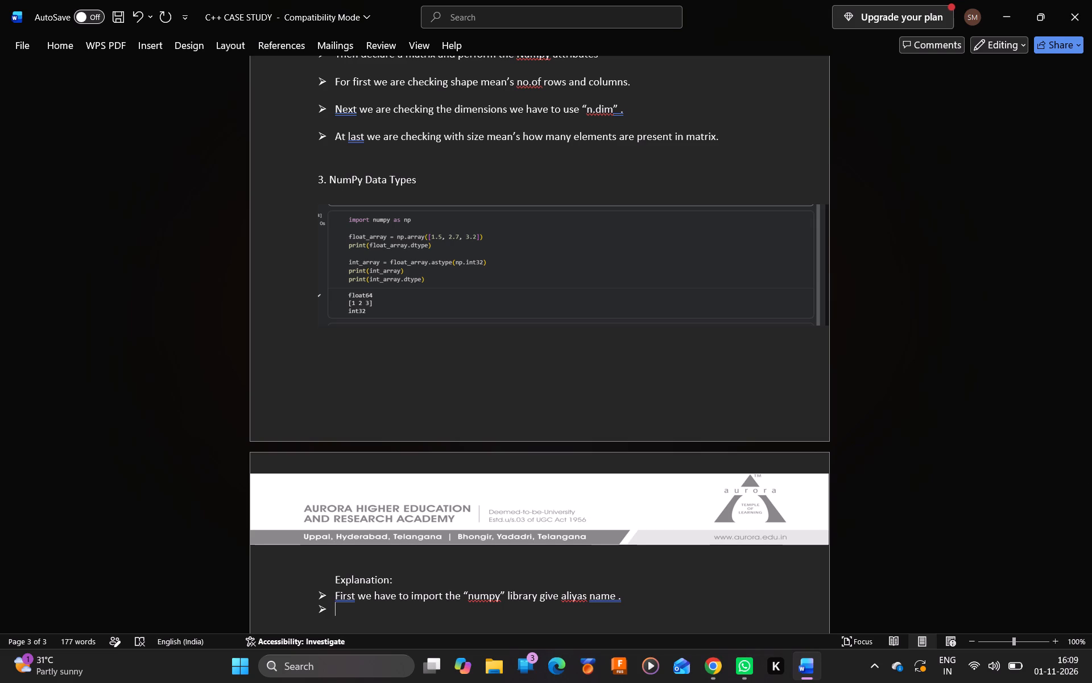
pyautogui.click(335, 593)
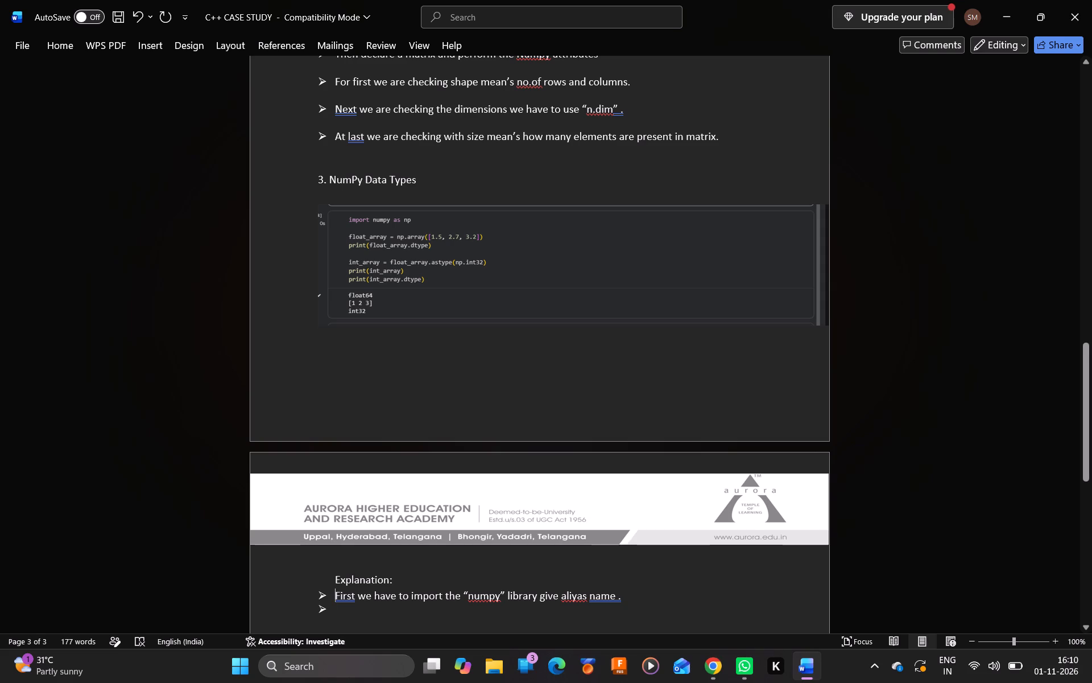
pyautogui.press('BackSpace')
pyautogui.press('Down')
pyautogui.press('BackSpace')
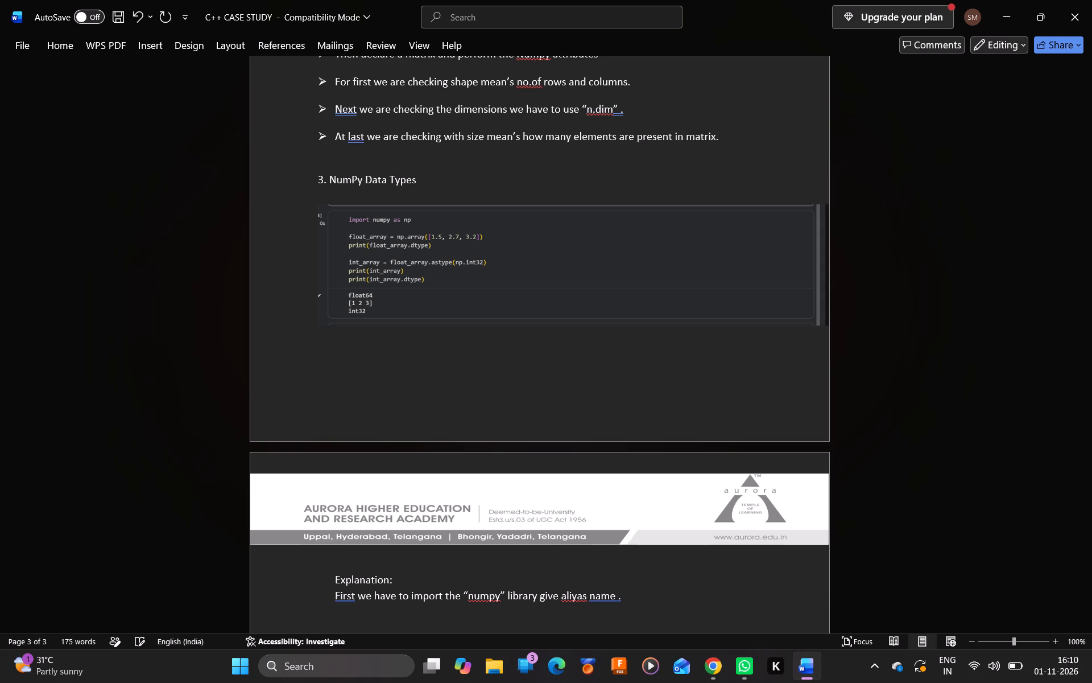
pyautogui.press('Up')
pyautogui.press('Return')
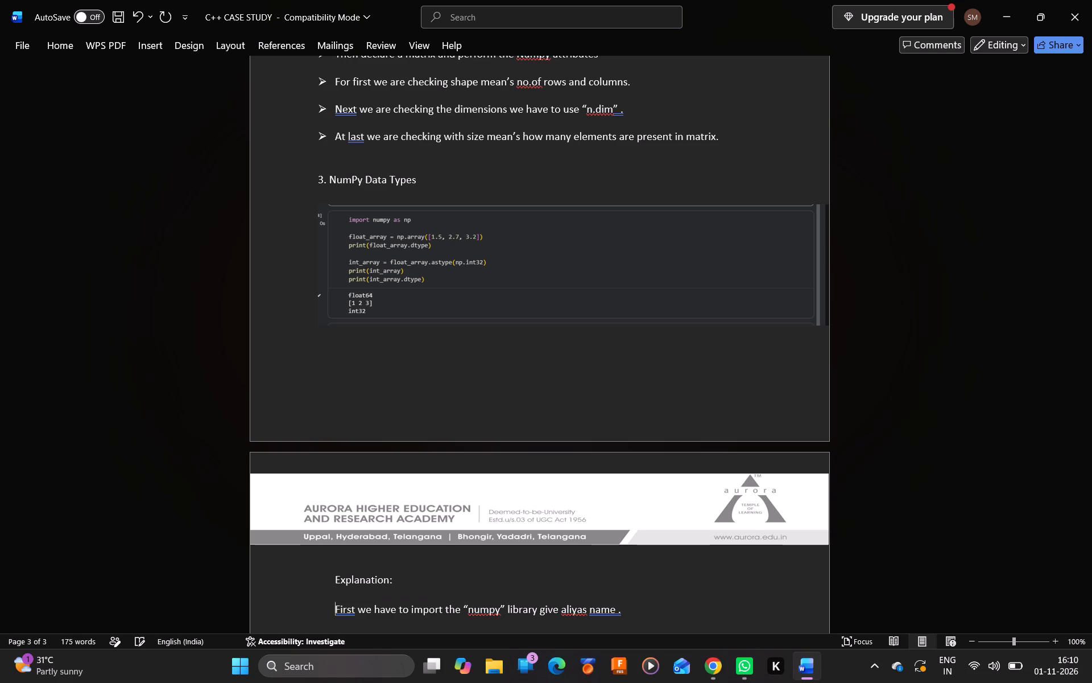
# Reapply the arrow bullet to the sentence "First we have to import the “numpy” library give aliyas name .".
pyautogui.click(74, 58)
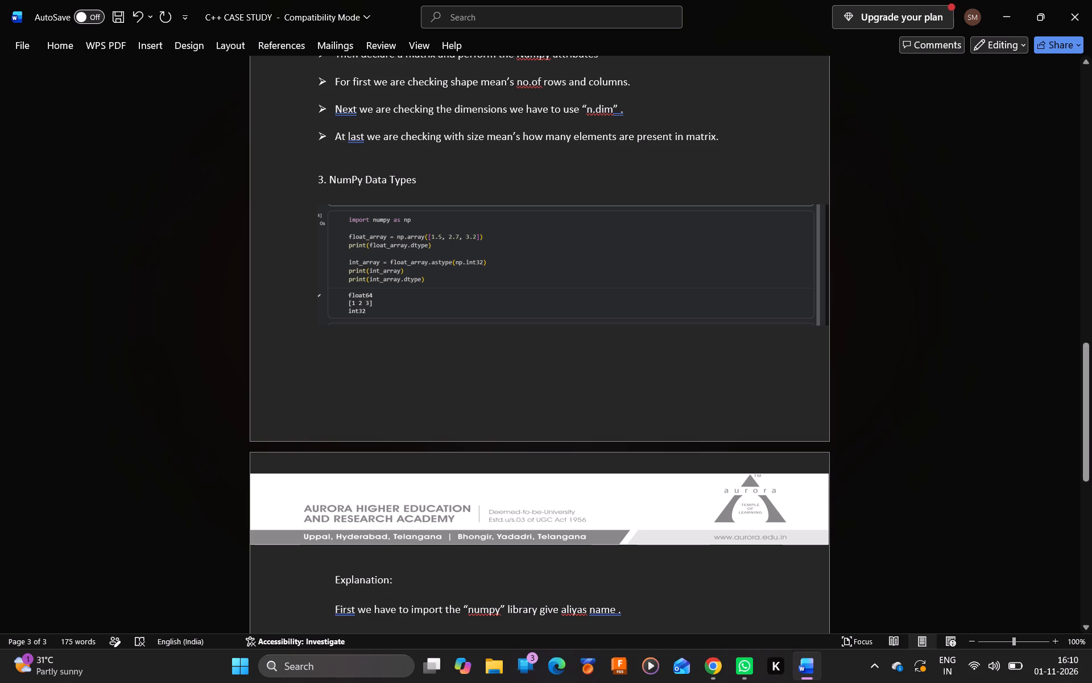
pyautogui.click(68, 50)
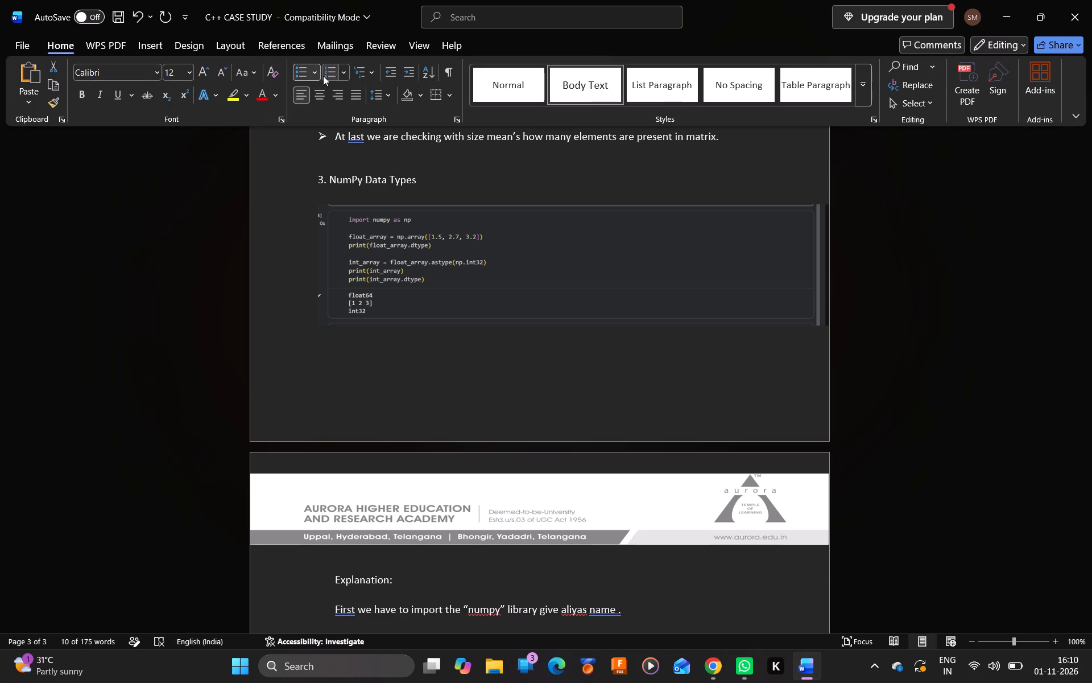
pyautogui.click(312, 72)
pyautogui.click(307, 116)
pyautogui.click(334, 606)
pyautogui.click(627, 603)
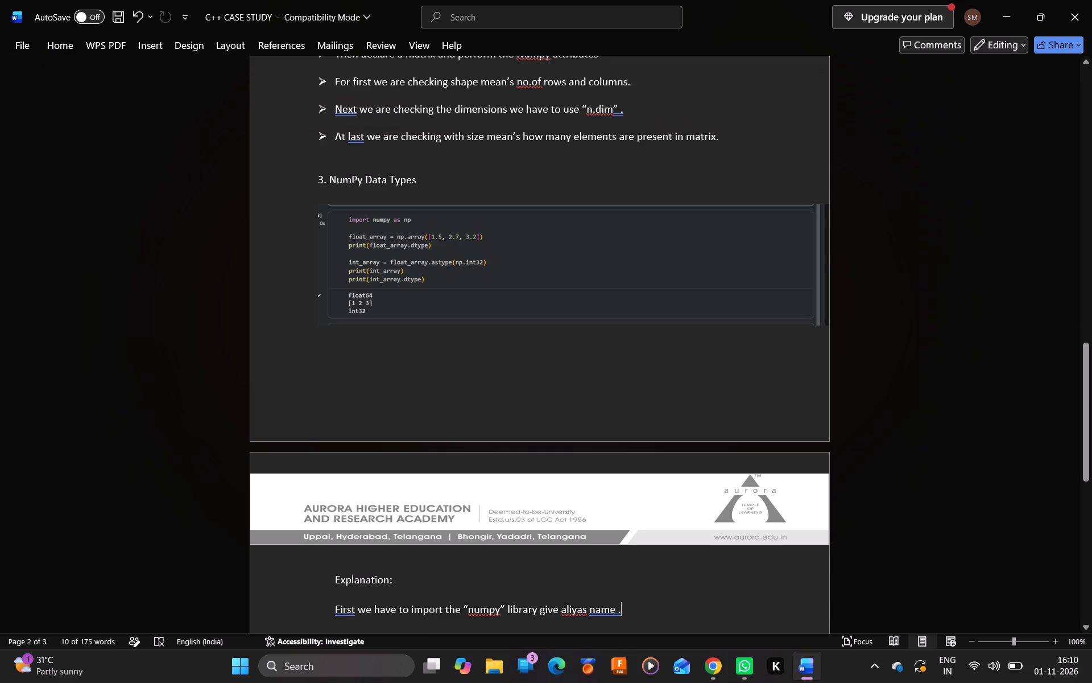
pyautogui.click(56, 44)
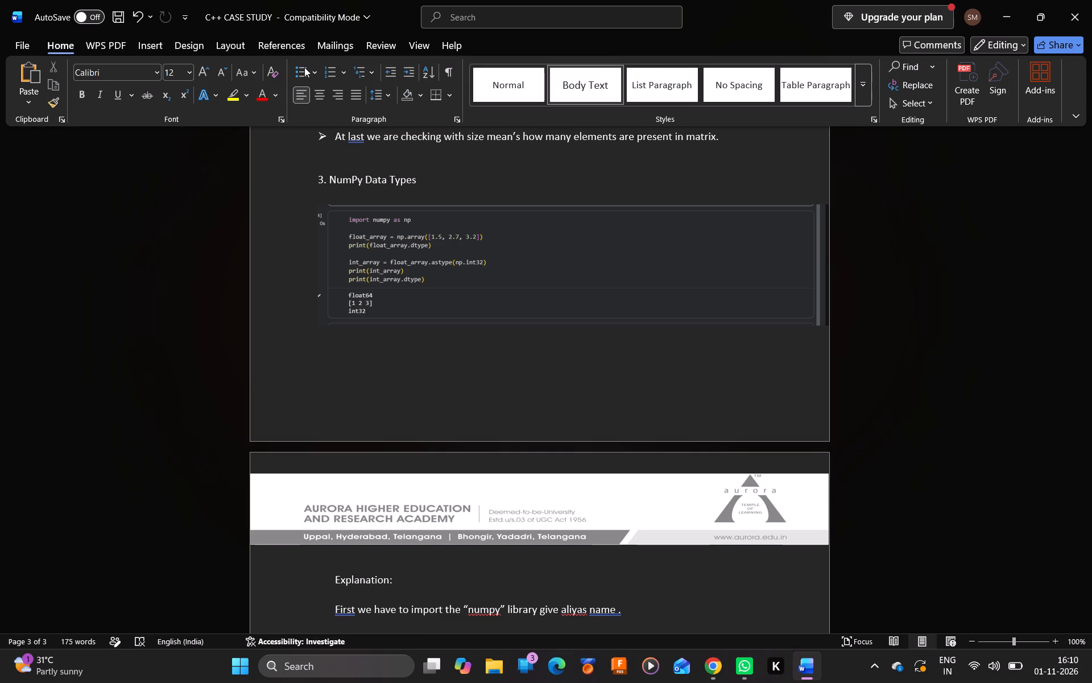
pyautogui.click(315, 71)
pyautogui.click(312, 103)
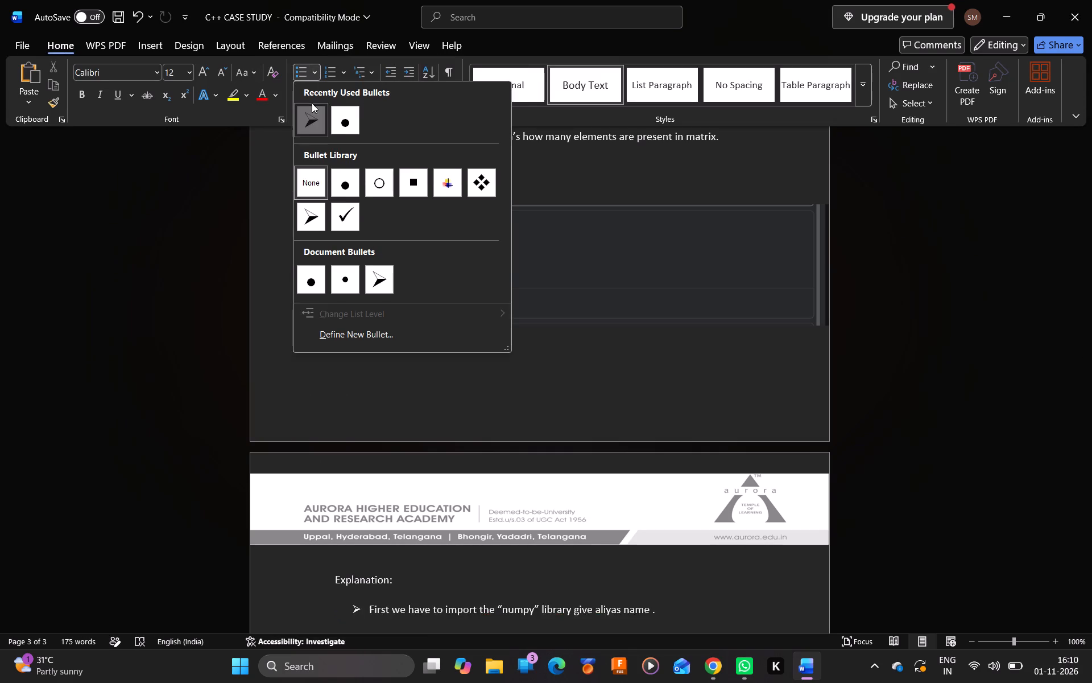
pyautogui.press('Return')
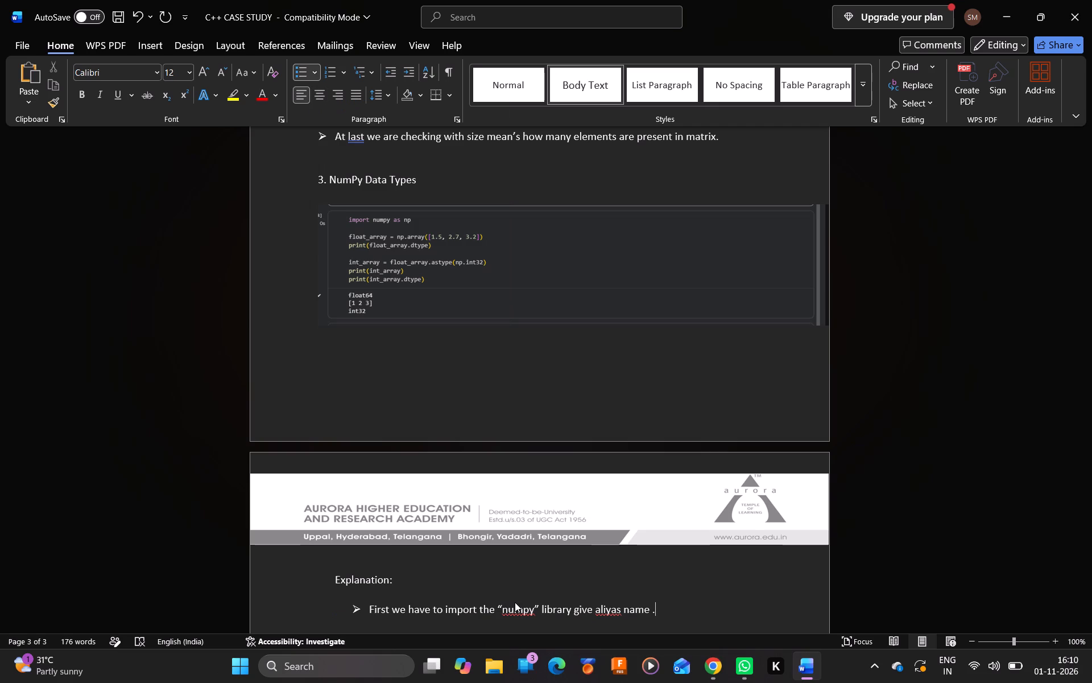
# Start a new arrow bullet below the numpy import sentence.
pyautogui.click(673, 602)
pyautogui.press('Return')
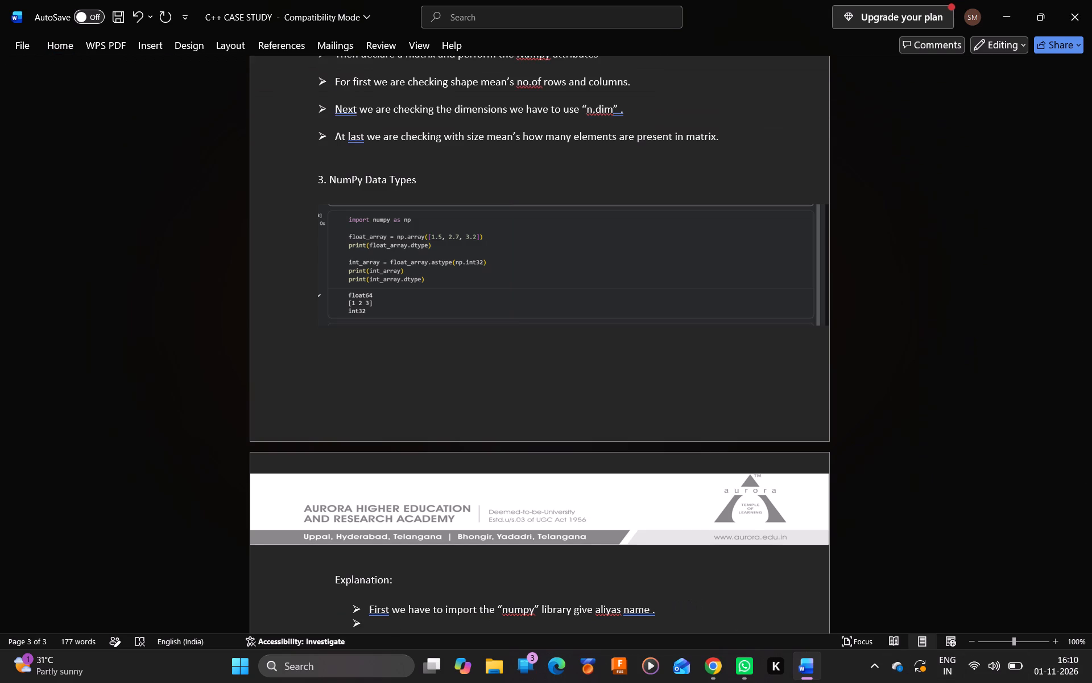
# Review the NumPy Data Types code image and the previous section's explanation bullets.
pyautogui.scroll(-1, 673, 602)
pyautogui.scroll(1, 673, 602)
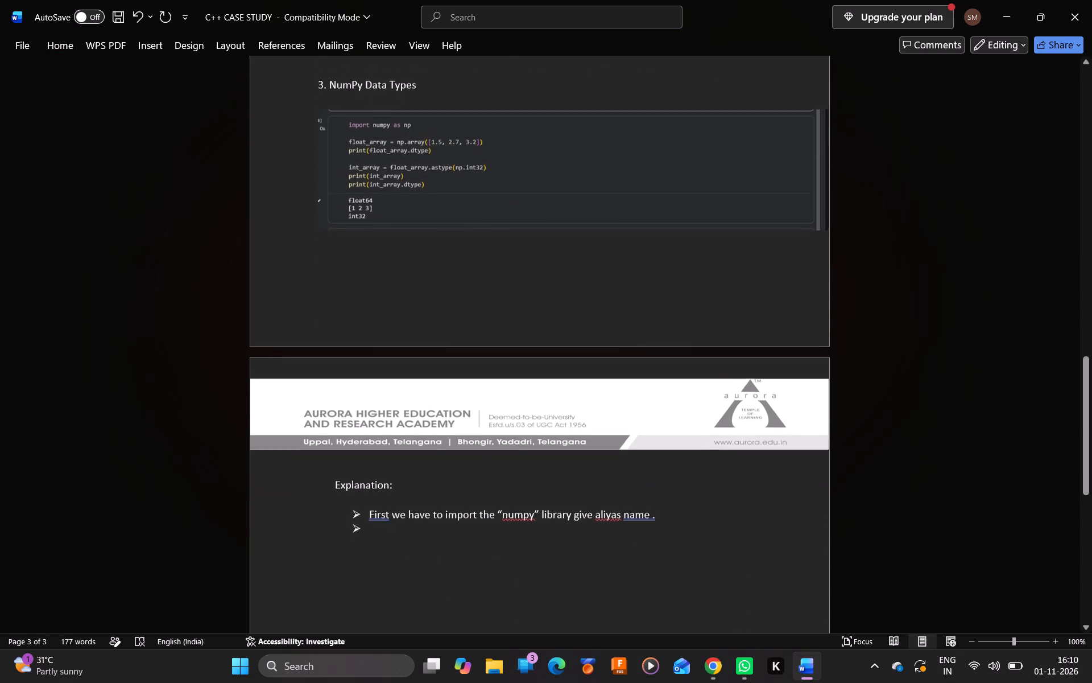
pyautogui.scroll(3, 673, 602)
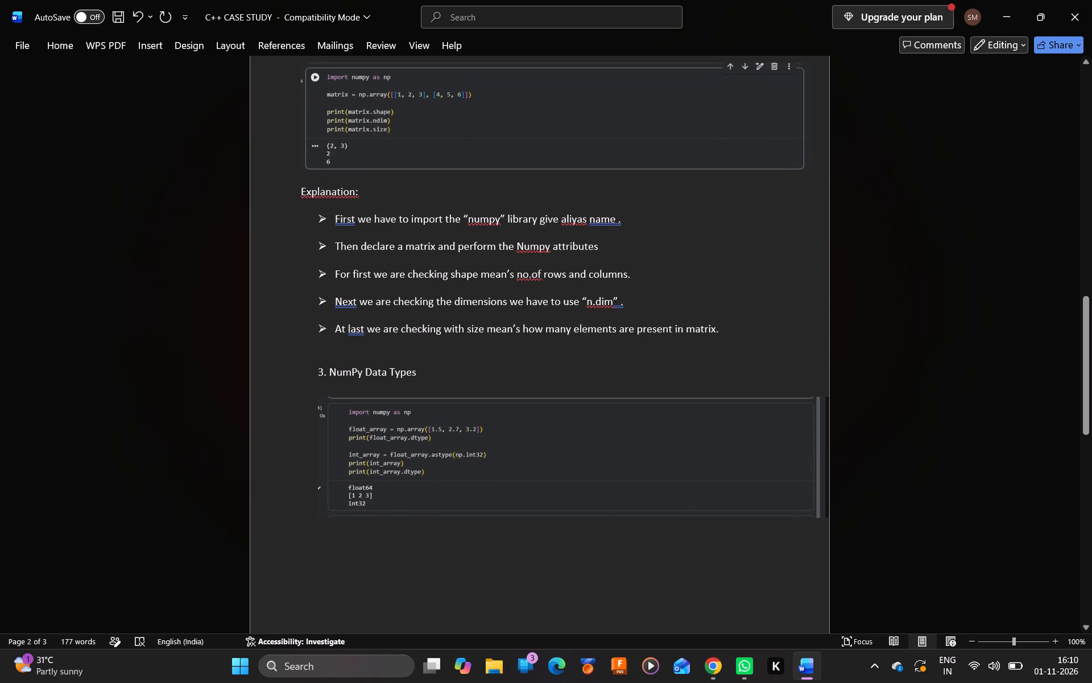
pyautogui.scroll(-1, 673, 602)
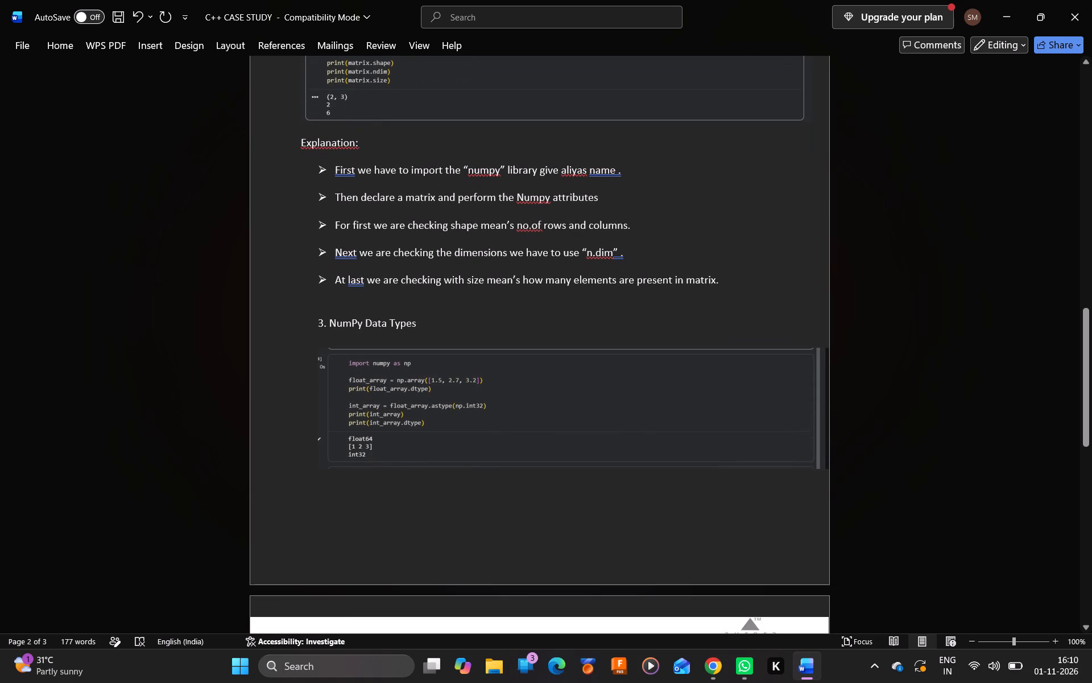
pyautogui.scroll(-3, 673, 602)
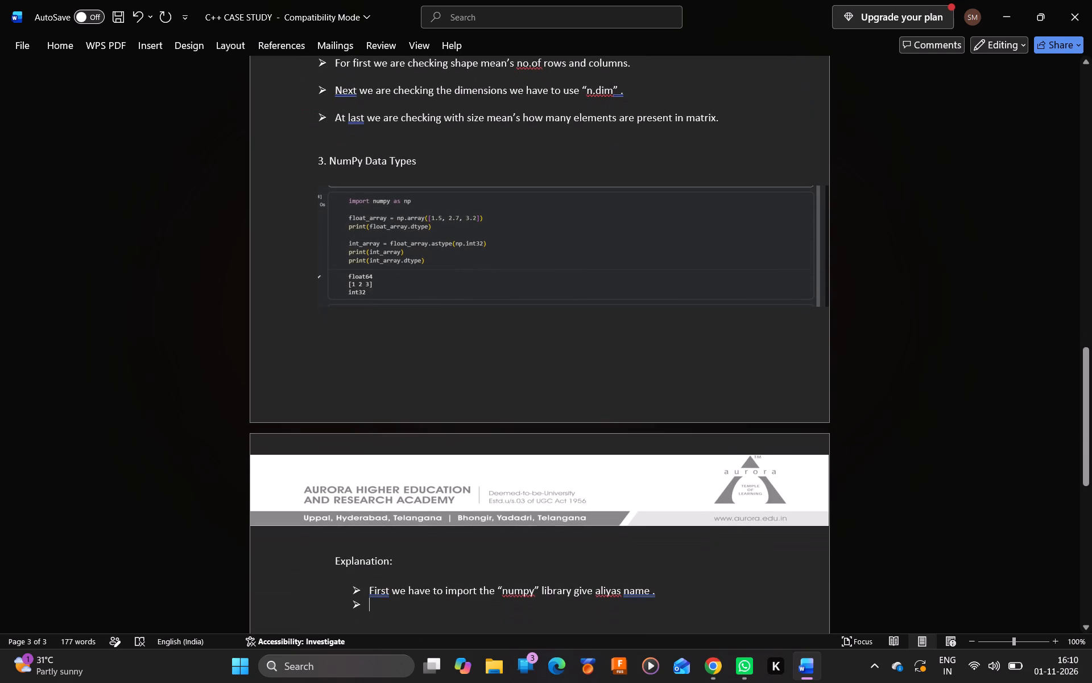
pyautogui.scroll(-2, 673, 602)
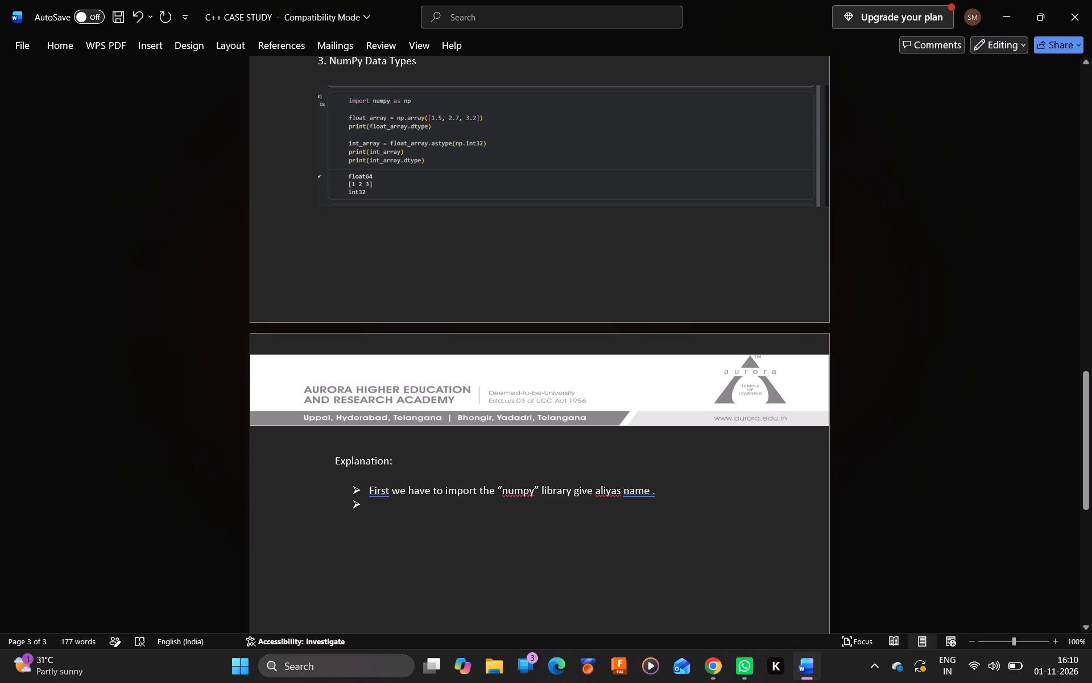
pyautogui.scroll(-2, 367, 478)
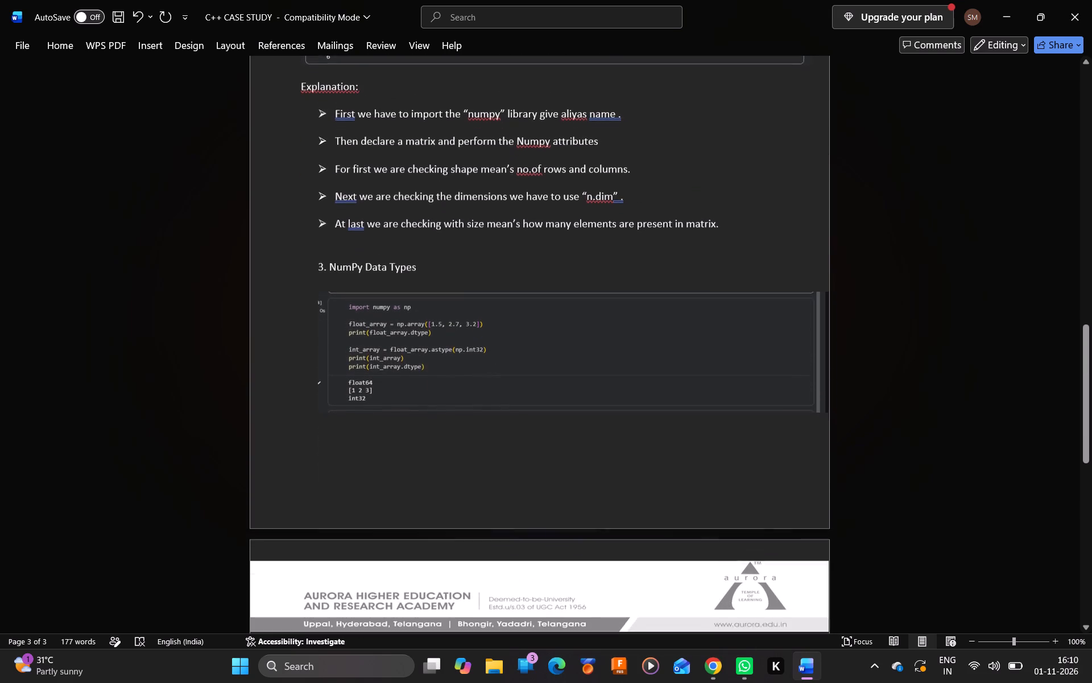
pyautogui.scroll(-2, 367, 478)
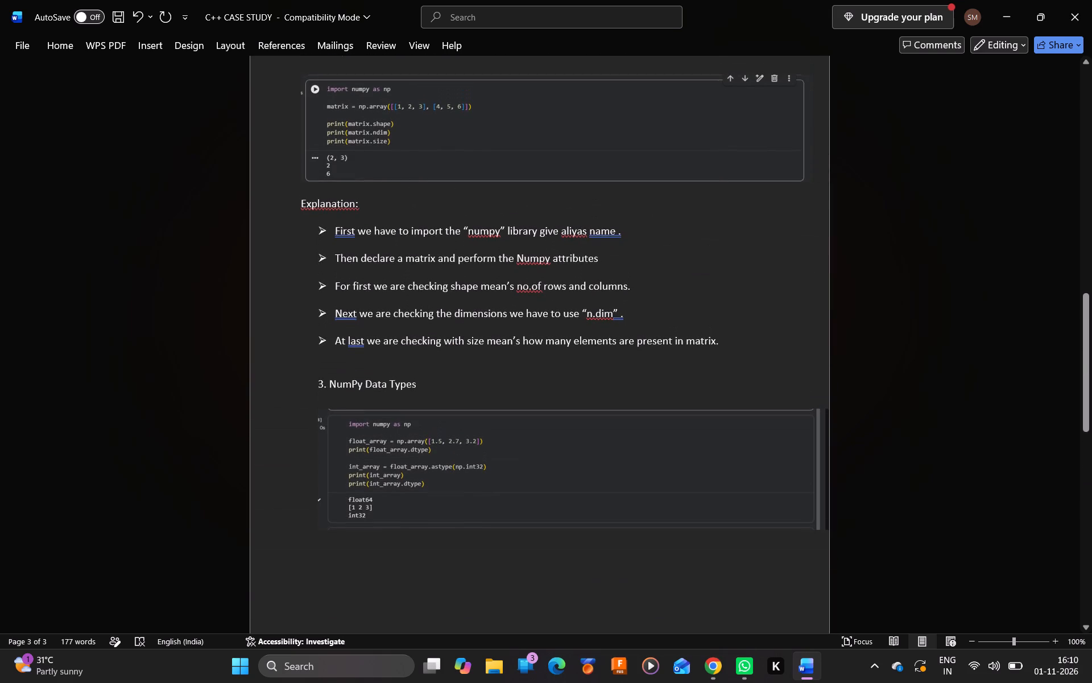
pyautogui.scroll(-1, 367, 478)
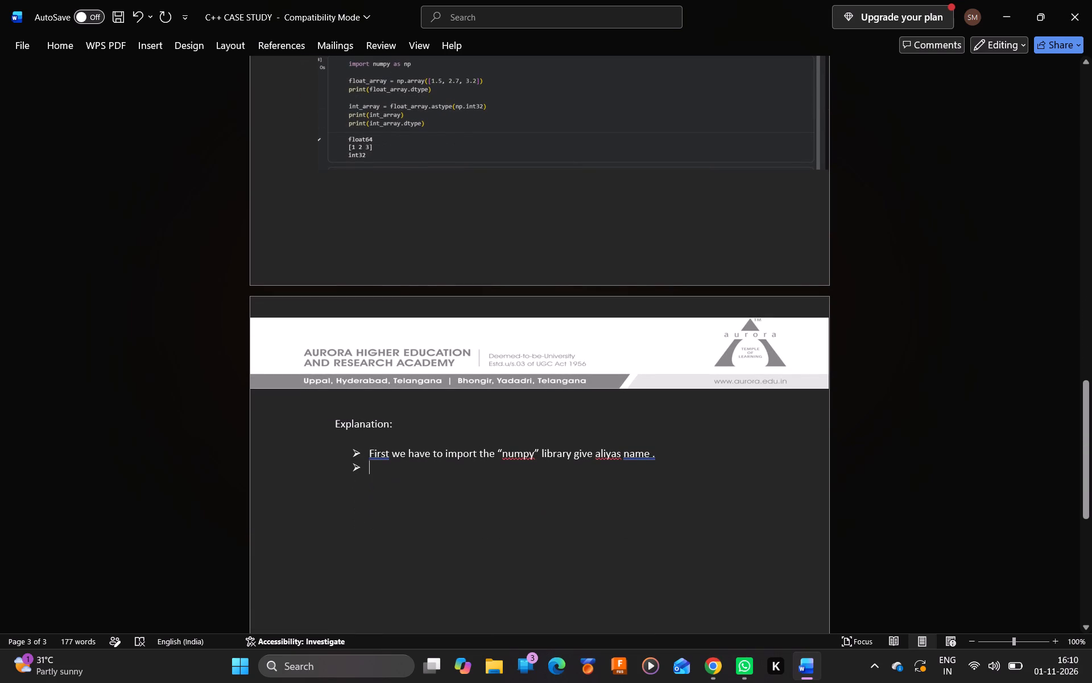
pyautogui.scroll(-1, 367, 471)
pyautogui.scroll(1, 367, 471)
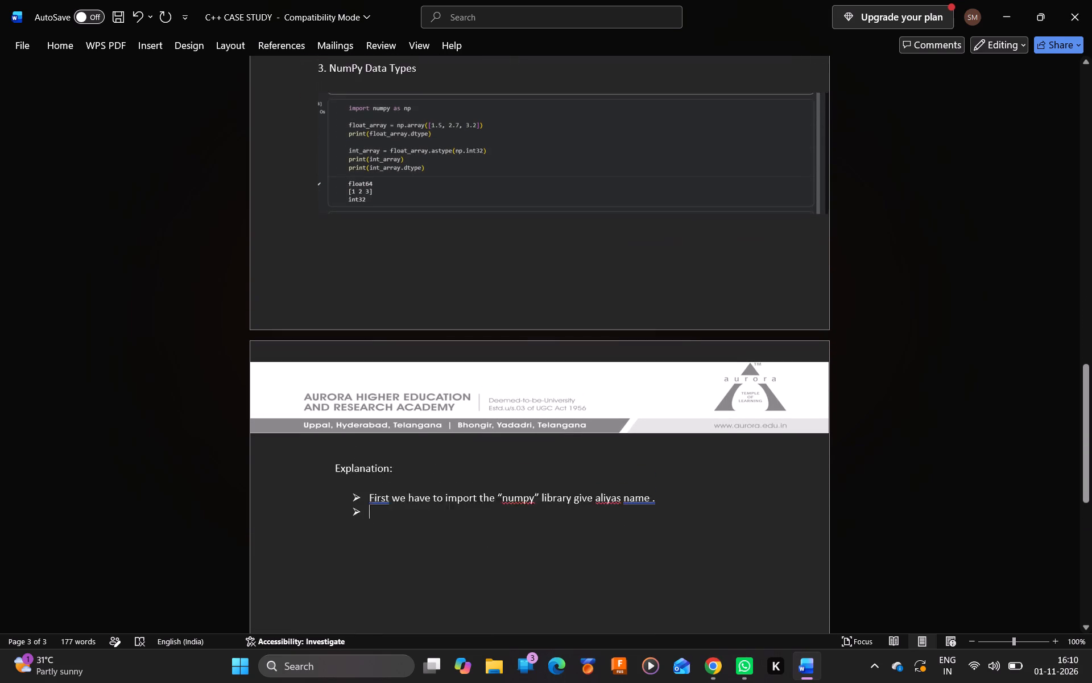
pyautogui.scroll(2, 367, 471)
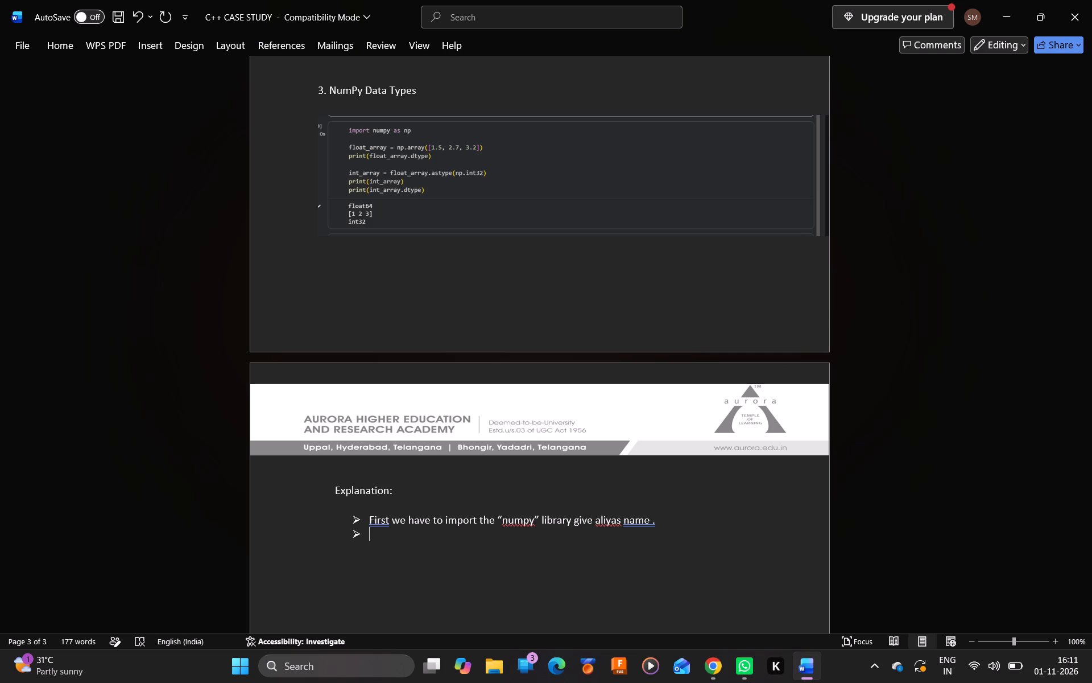
# Begin the empty second arrow bullet under "Explanation:" with the correctly spelled words "I am declaring".
pyautogui.write('I')
pyautogui.press('space')
pyautogui.write('am de')
pyautogui.write('cleraing')
pyautogui.press('space')
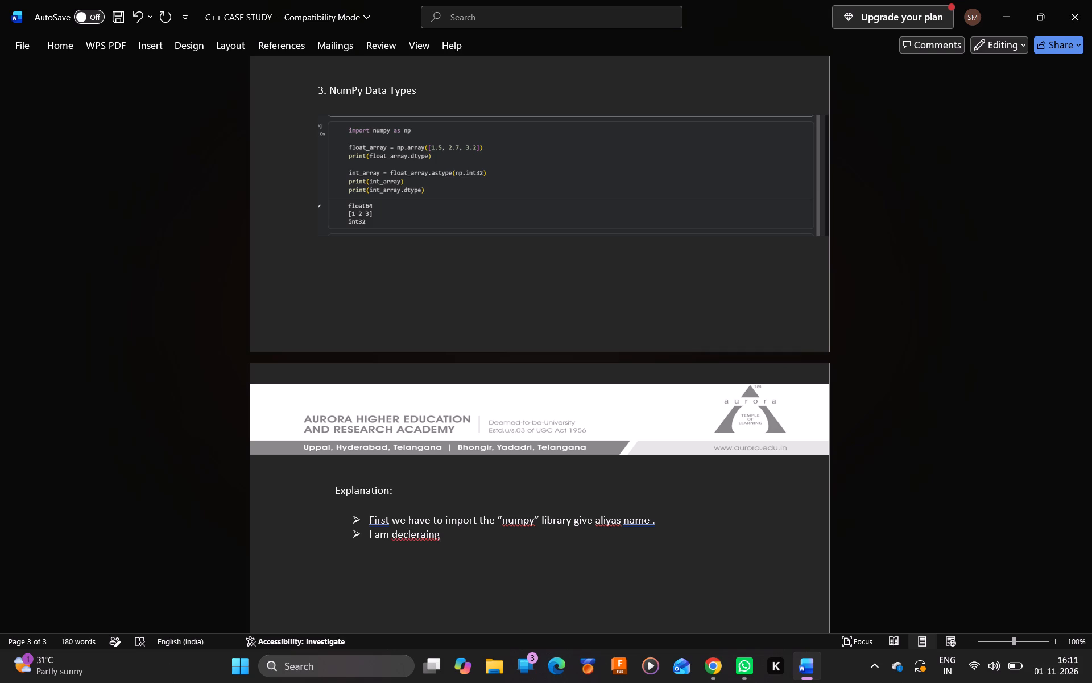
pyautogui.click(418, 537)
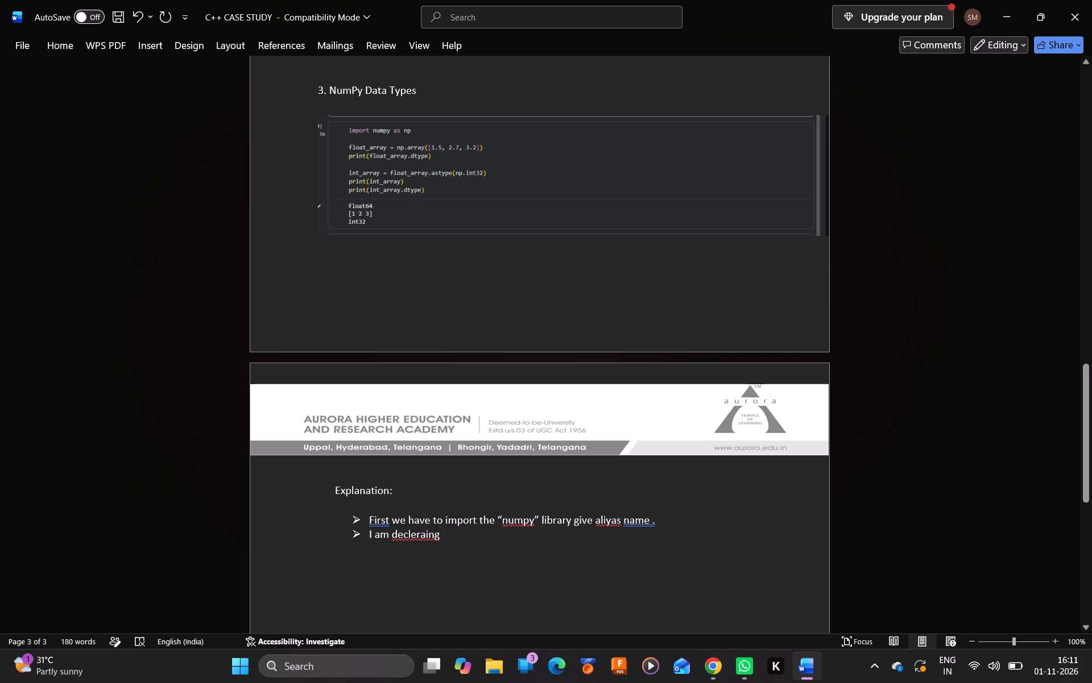
pyautogui.press('BackSpace')
pyautogui.press('a')
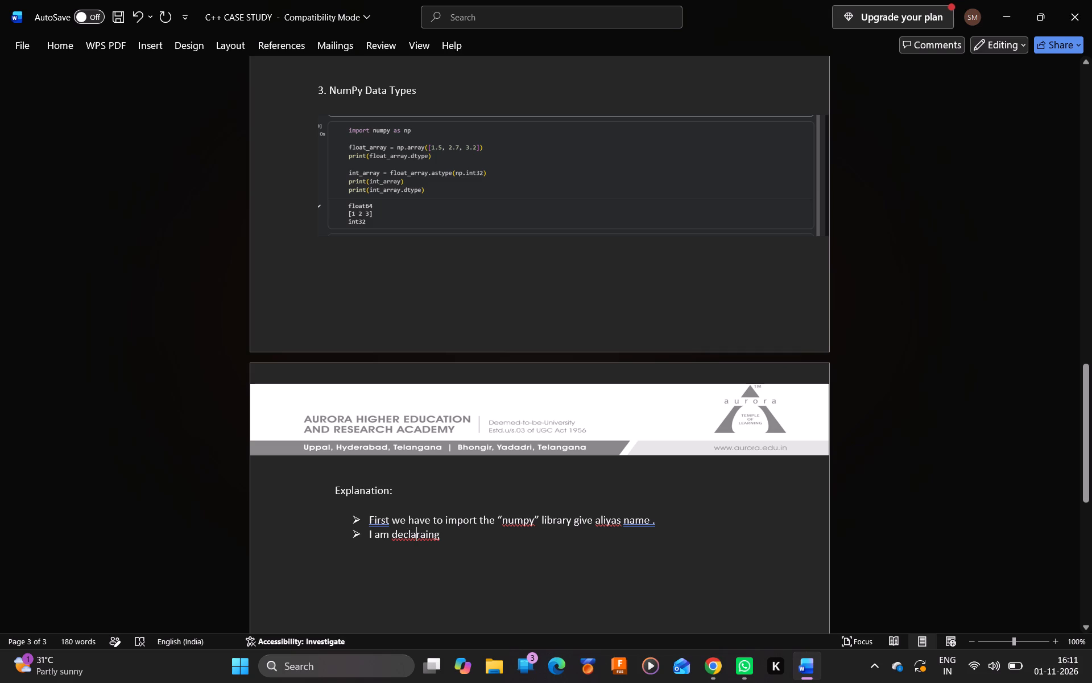
pyautogui.click(425, 533)
pyautogui.press('BackSpace')
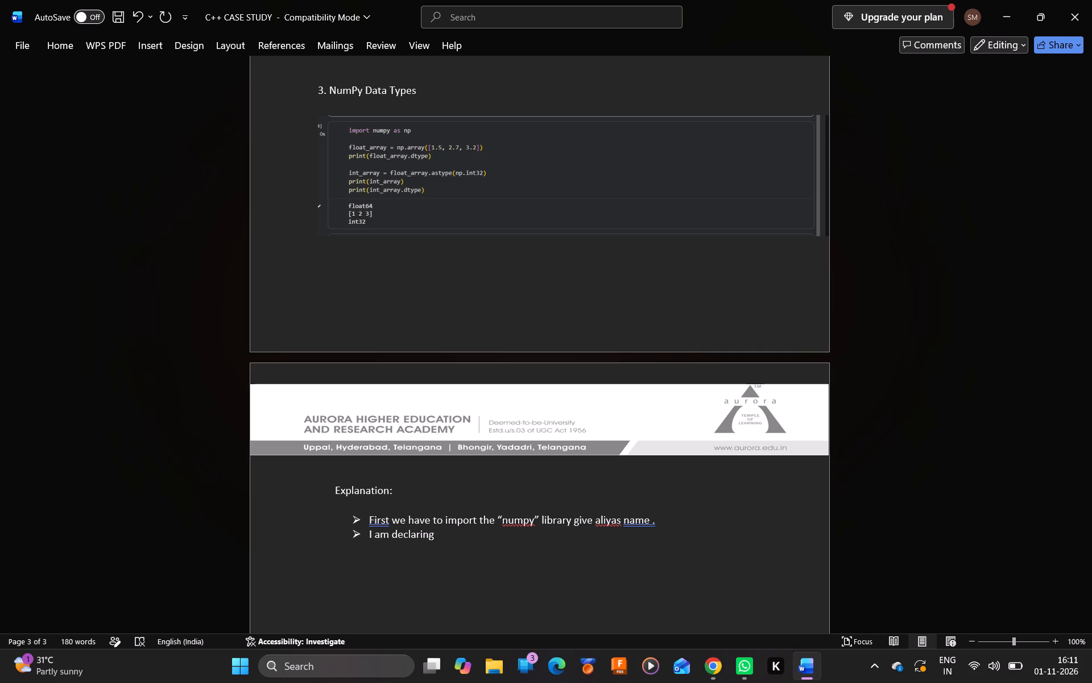
pyautogui.click(437, 535)
pyautogui.press('space')
# Continue the second bullet with the words "an array with float values".
pyautogui.write('an arr')
pyautogui.write('ar')
pyautogui.press('space')
pyautogui.press('BackSpace')
pyautogui.press('BackSpace')
pyautogui.write('y')
pyautogui.press('space')
pyautogui.write('with')
pyautogui.press('space')
pyautogui.write('flo')
pyautogui.write('at')
pyautogui.press('space')
pyautogui.write('values')
pyautogui.press('space')
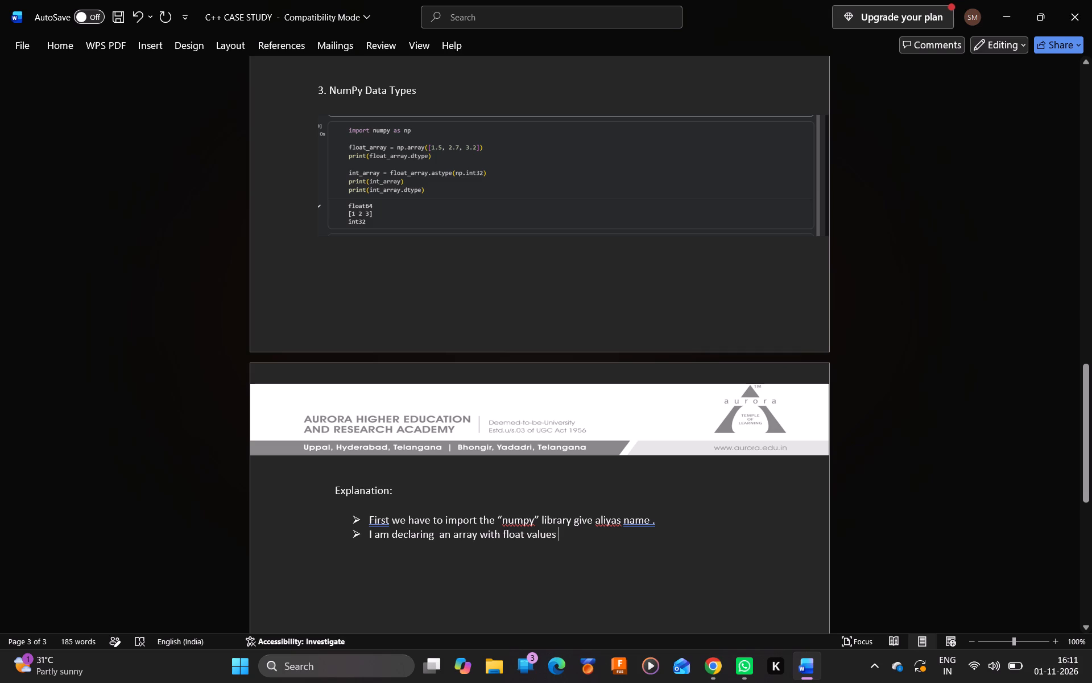
# Insert a blank line without a bullet between the numpy import bullet and the array declaration bullet.
pyautogui.click(657, 523)
pyautogui.press('Return')
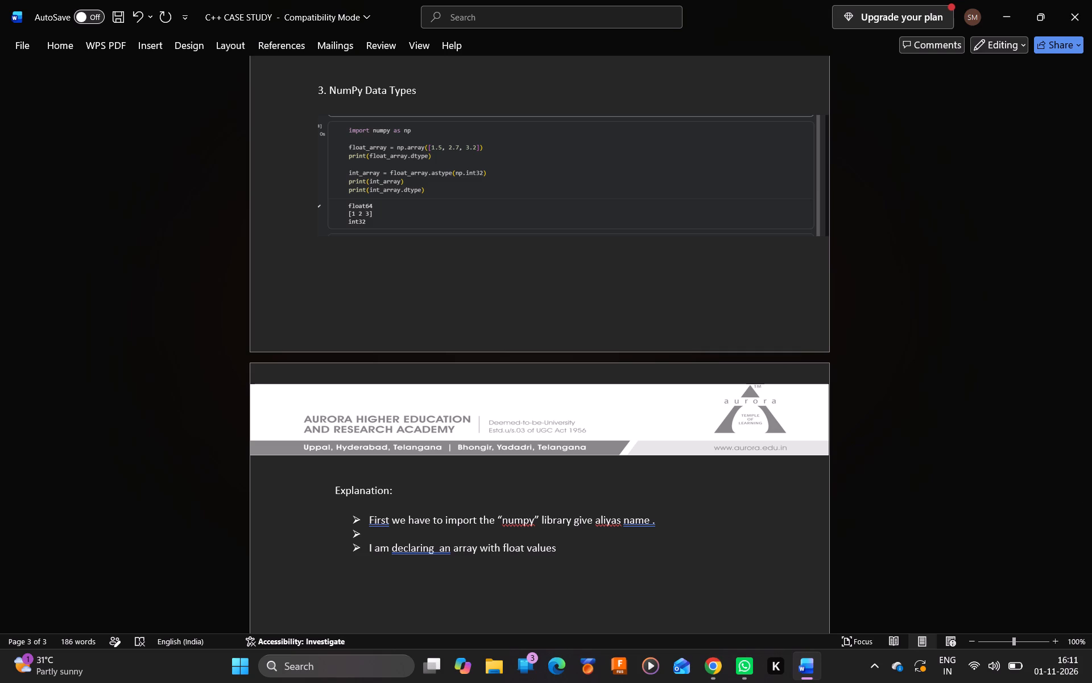
pyautogui.press('BackSpace')
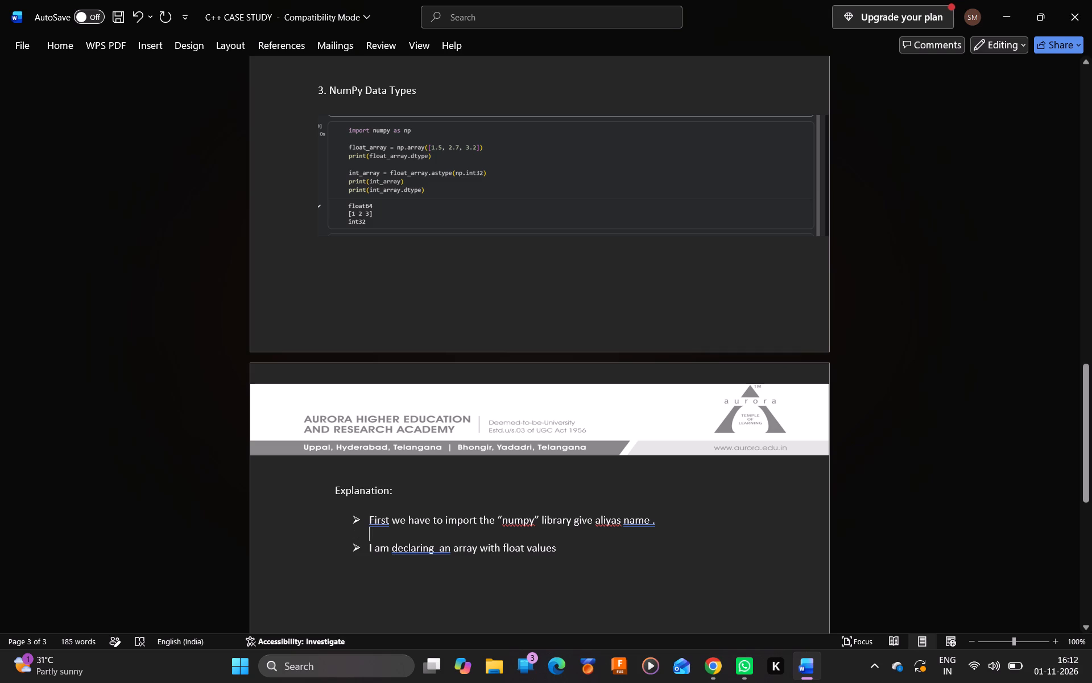
# End the phrase "float values" with a full stop and continue the bullet with "Then I am printing the".
pyautogui.click(597, 549)
pyautogui.scroll(-1, 562, 335)
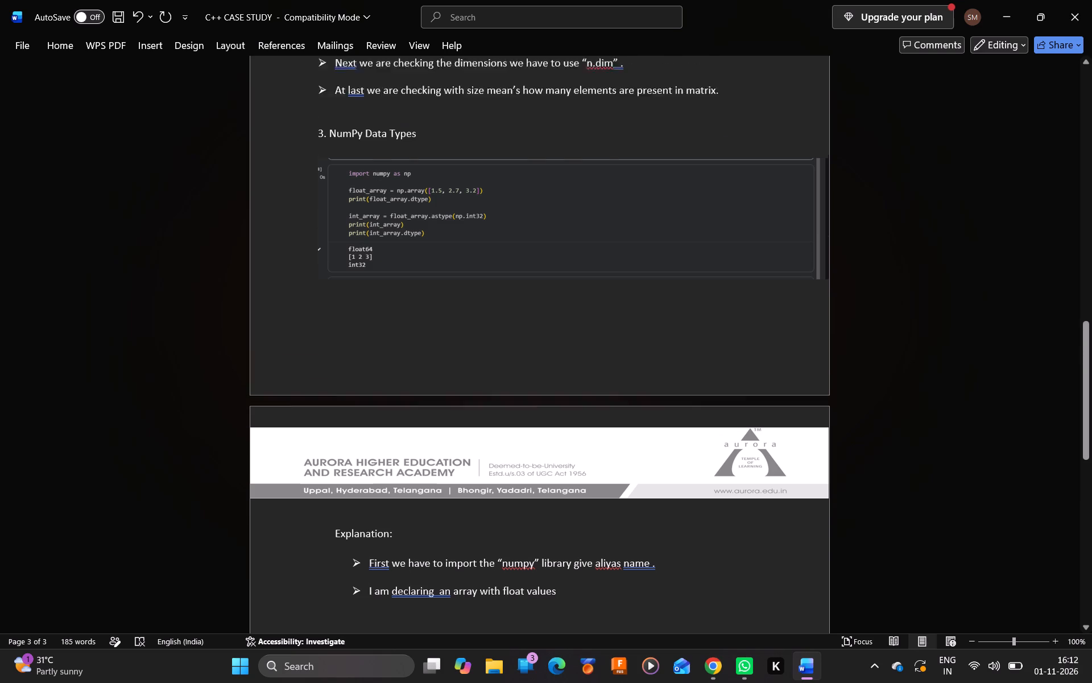
pyautogui.scroll(-1, 562, 335)
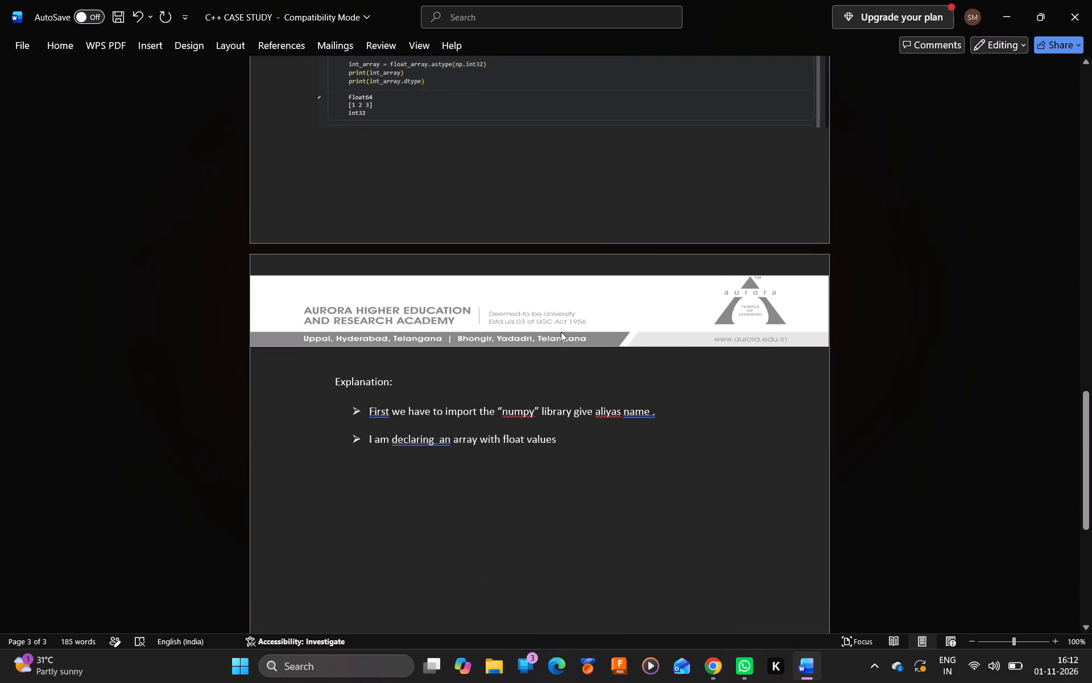
pyautogui.click(576, 442)
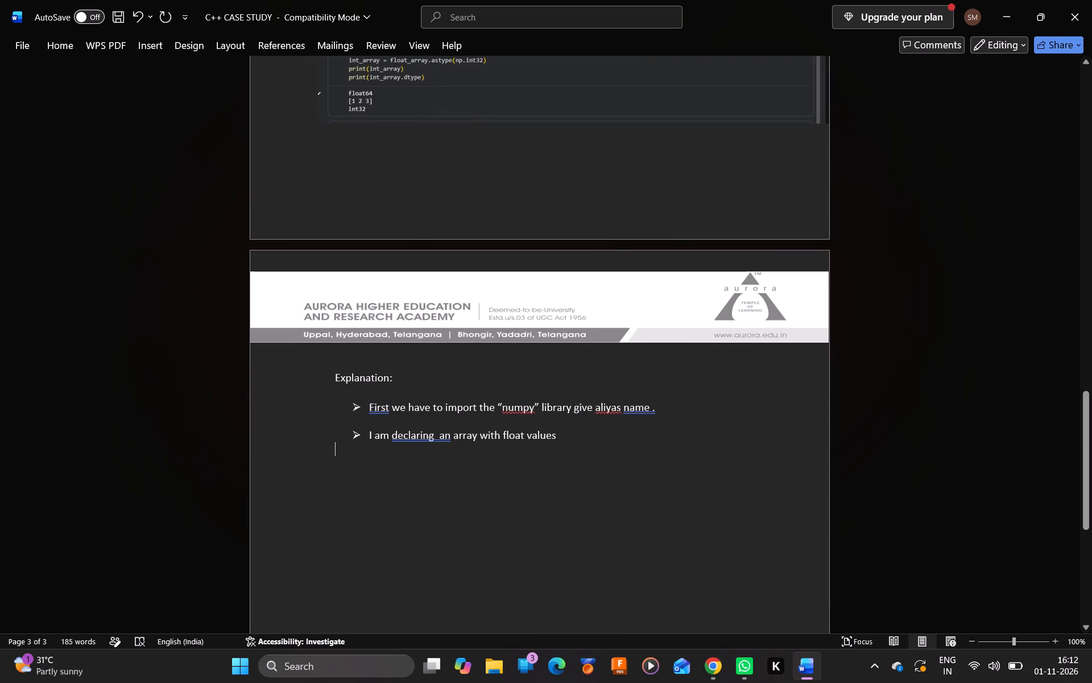
pyautogui.click(574, 433)
pyautogui.scroll(1, 574, 433)
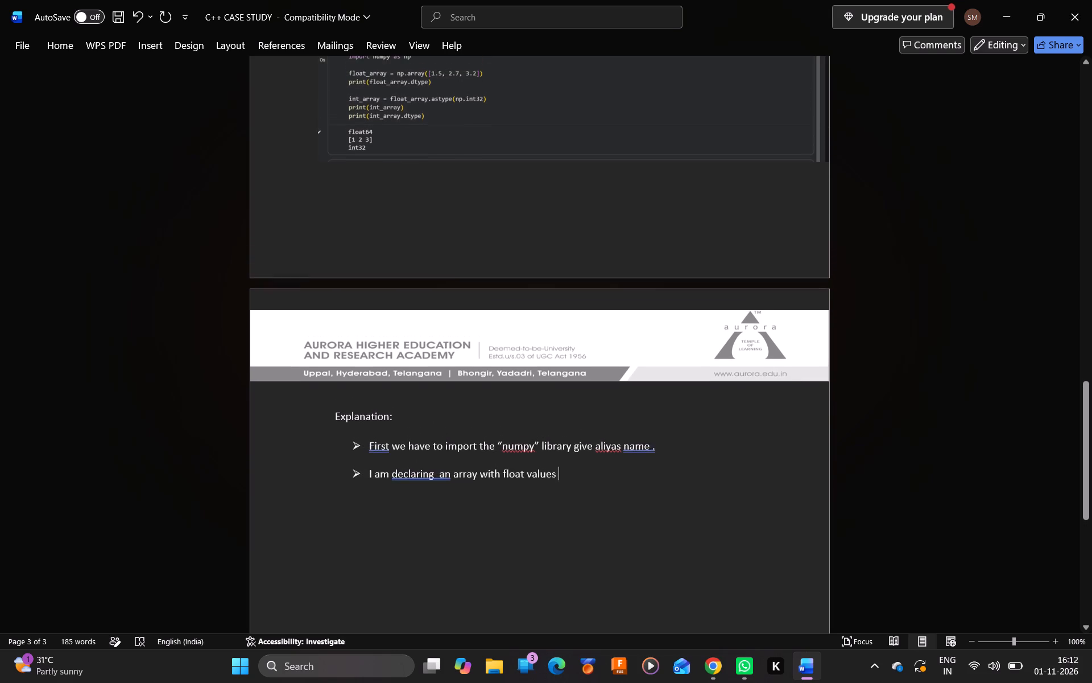
pyautogui.scroll(2, 574, 433)
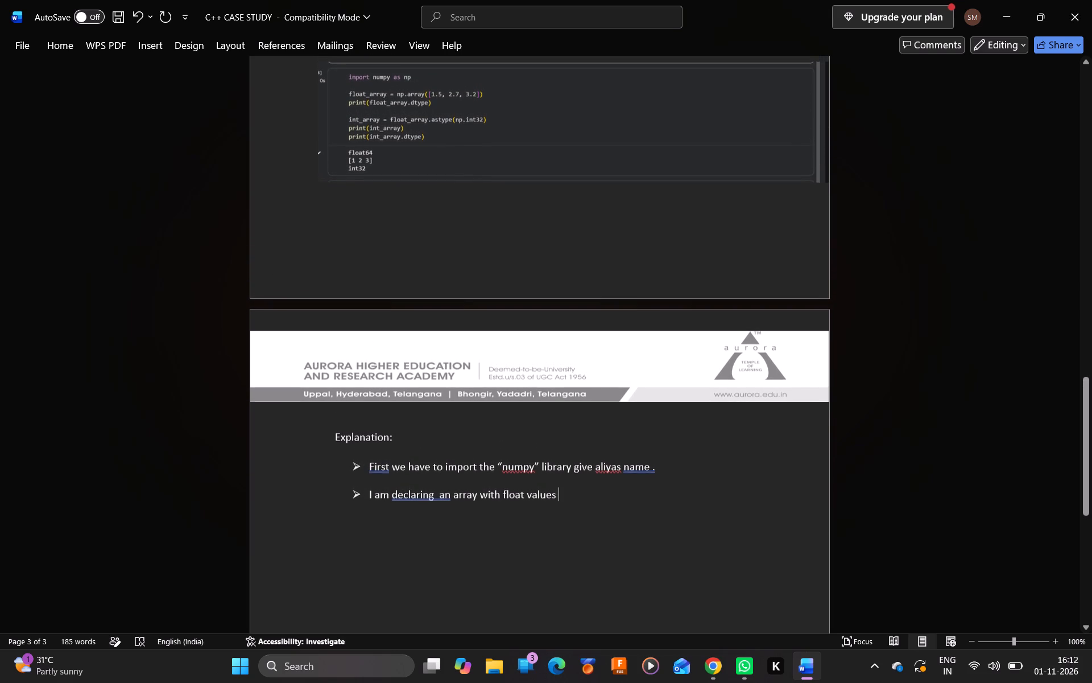
pyautogui.scroll(1, 574, 433)
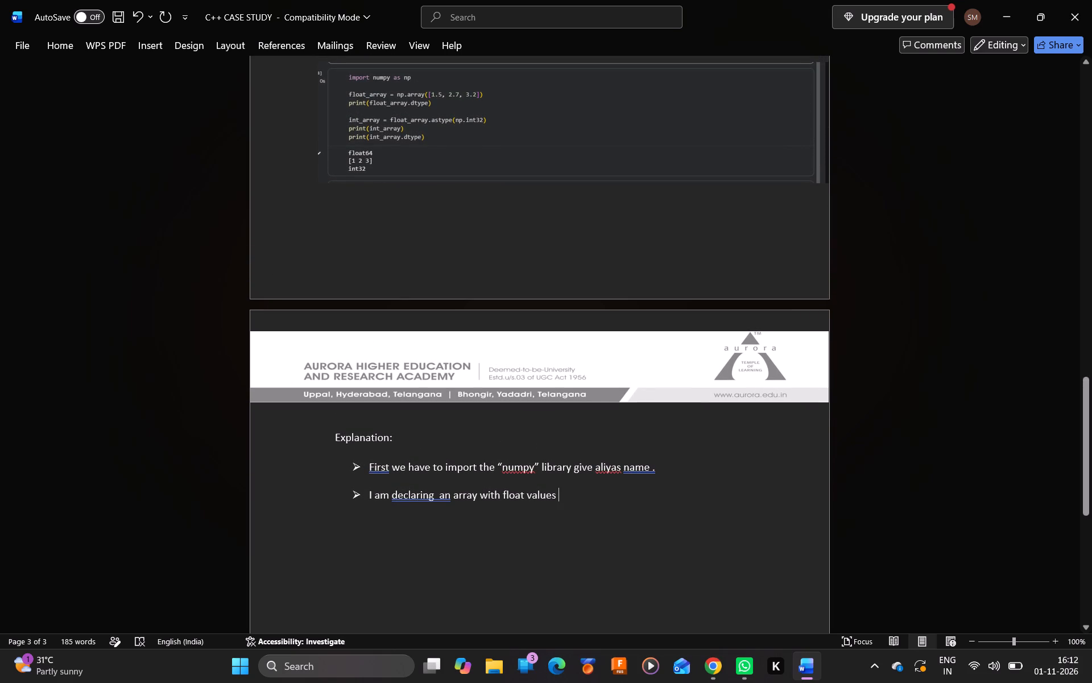
pyautogui.write('Th')
pyautogui.press('BackSpace')
pyautogui.press('BackSpace')
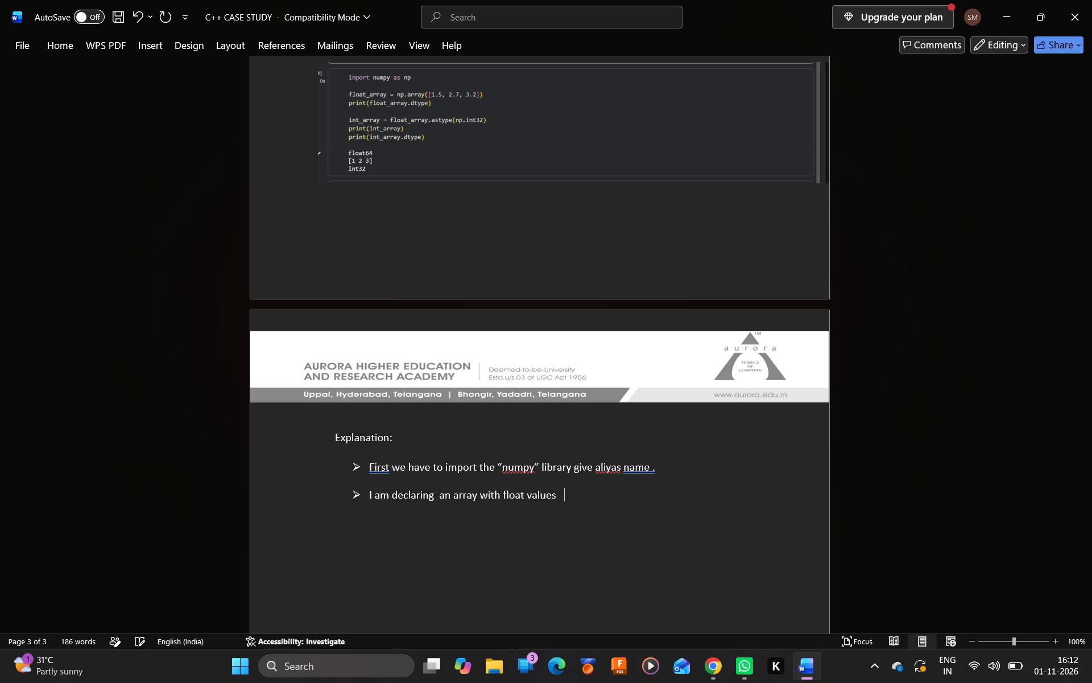
pyautogui.press('BackSpace')
pyautogui.write('. The')
pyautogui.press('BackSpace')
pyautogui.write('en i am')
pyautogui.press('space')
pyautogui.write('printin')
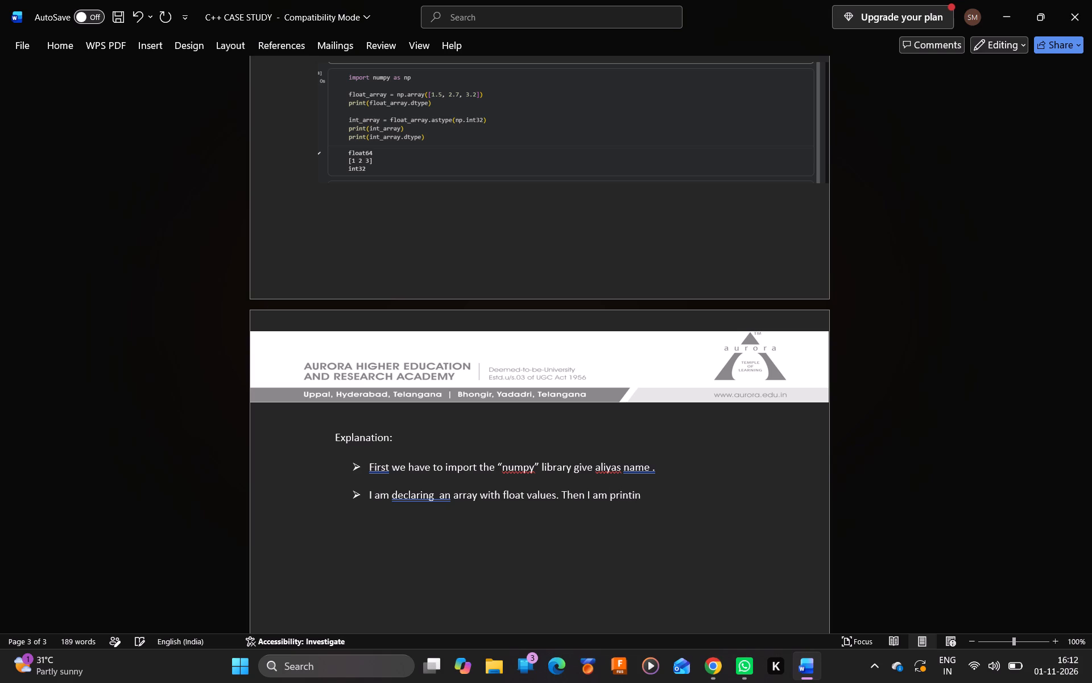
pyautogui.write('g')
pyautogui.press('space')
pyautogui.write('the')
pyautogui.press('space')
# Finish the second bullet's last sentence with the words "array data type.".
pyautogui.press('a')
pyautogui.write('rra')
pyautogui.write('y data')
pyautogui.press('space')
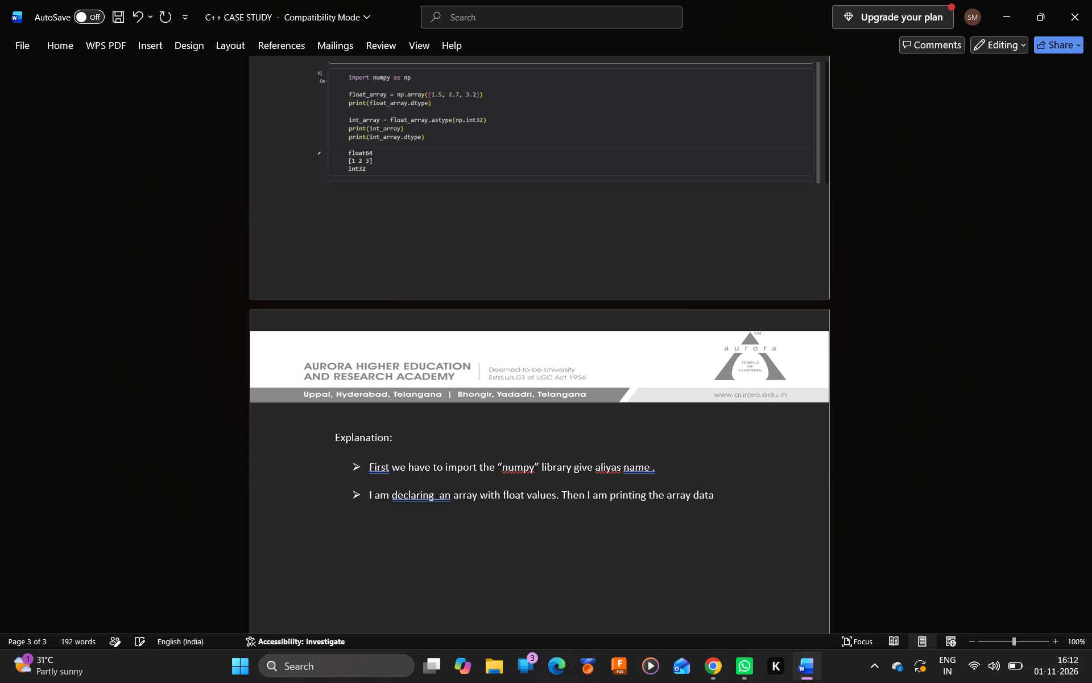
pyautogui.write('tipe')
pyautogui.press('BackSpace')
pyautogui.press('BackSpace')
pyautogui.press('BackSpace')
pyautogui.write('ype')
pyautogui.press('.')
# Add a blank line after the array data type sentence and start a new arrow bullet below it.
pyautogui.hotkey('shift', 'Return')
pyautogui.press('Return')
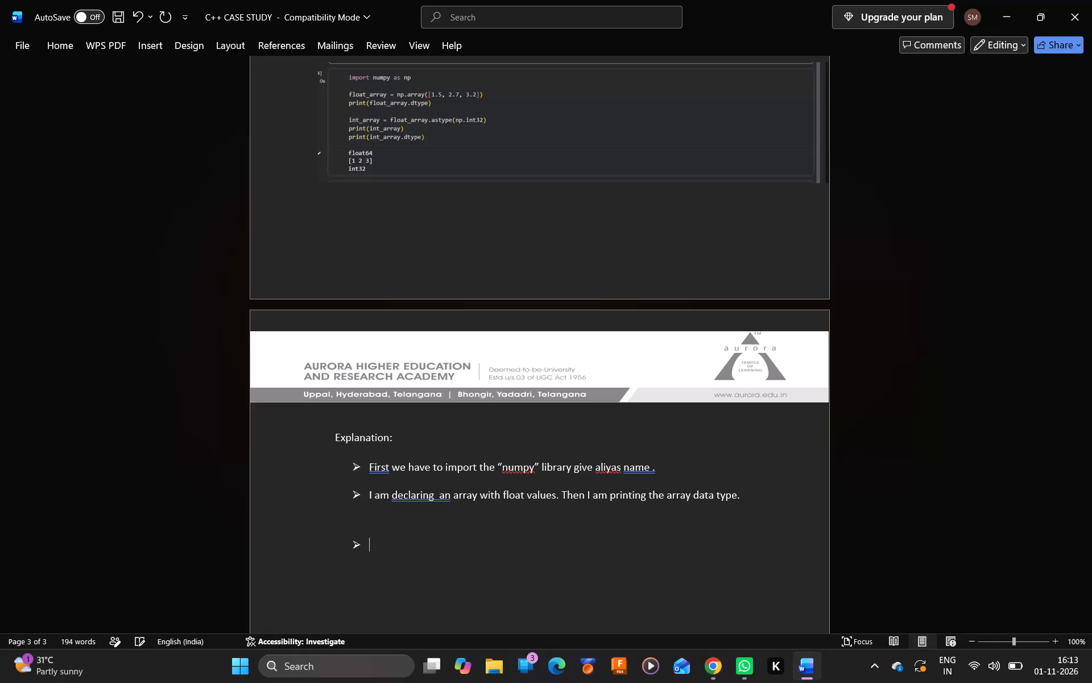
# Remove the blank line after the array data type sentence and start the third arrow bullet directly below it.
pyautogui.press('BackSpace')
pyautogui.press('BackSpace')
pyautogui.press('BackSpace')
pyautogui.press('BackSpace')
pyautogui.press('BackSpace')
pyautogui.press('Return')
# Write "Now I am converting the float data type to integer" in the third bullet.
pyautogui.scroll(1, 474, 405)
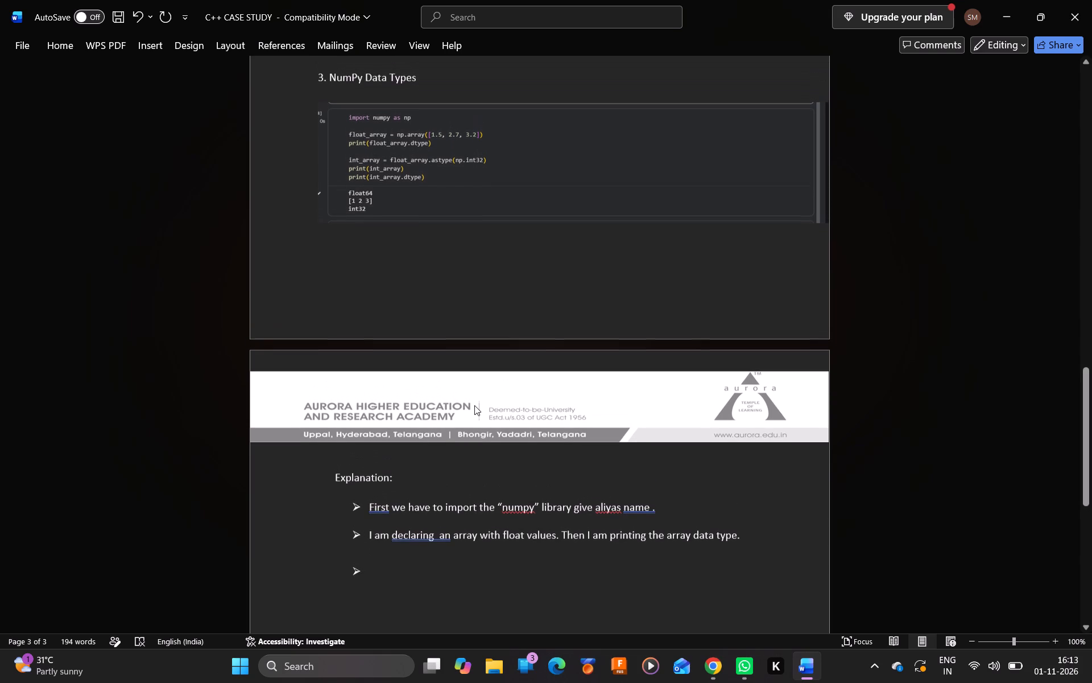
pyautogui.scroll(1, 474, 405)
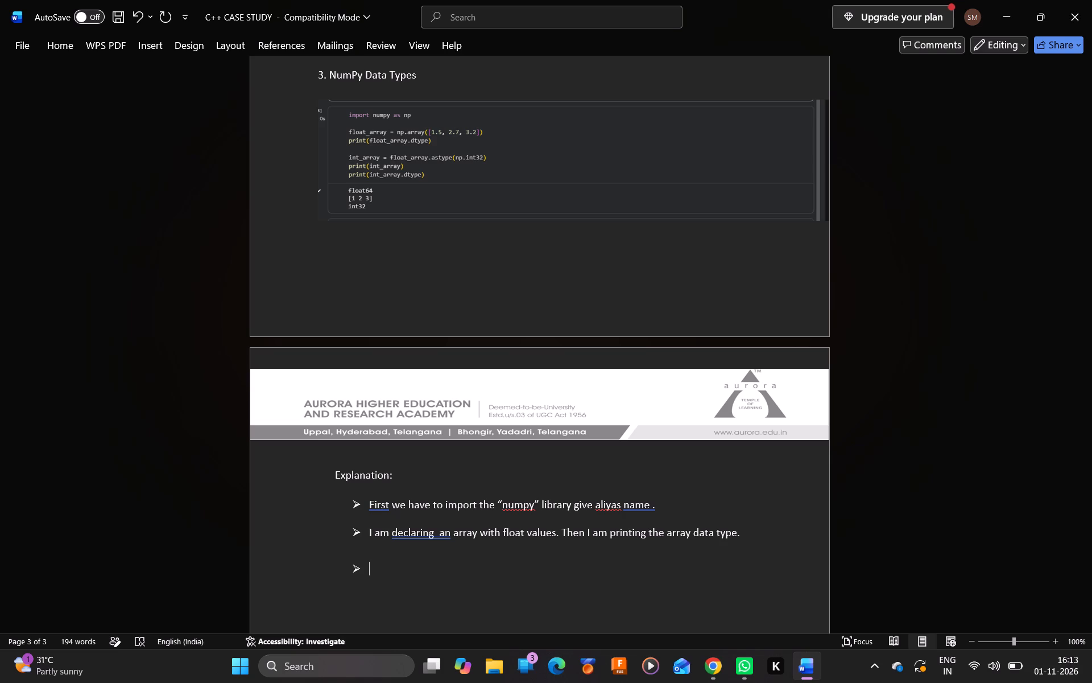
pyautogui.write('No')
pyautogui.write('w')
pyautogui.press('space')
pyautogui.write('i am convert')
pyautogui.write('ing the')
pyautogui.press('space')
pyautogui.write('float data')
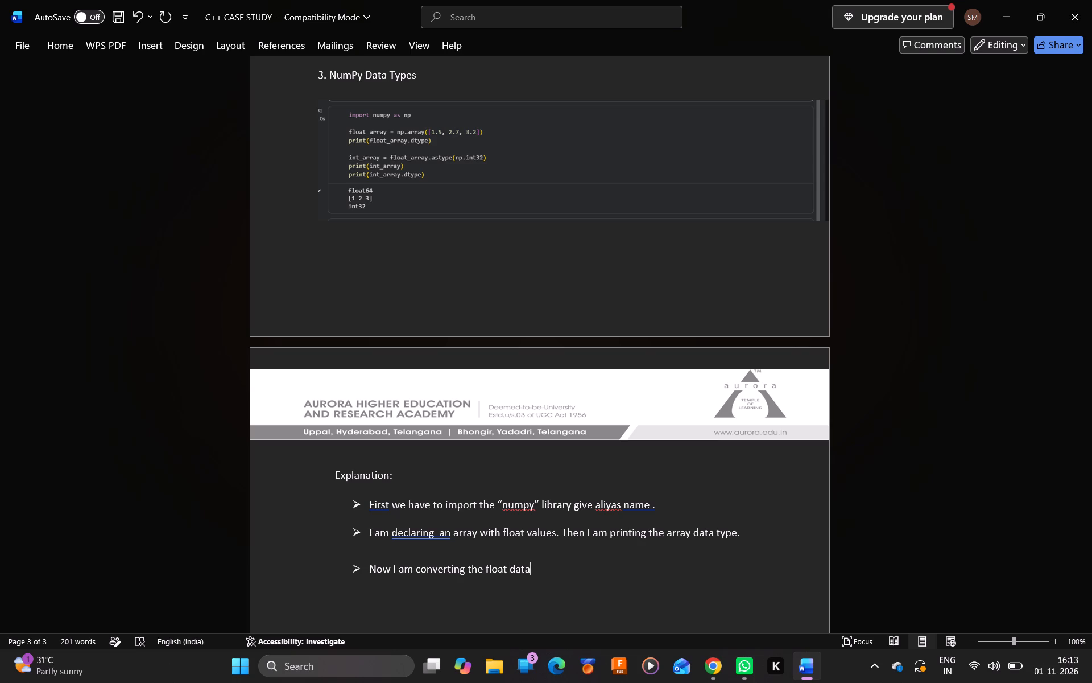
pyautogui.press('space')
pyautogui.write('ty')
pyautogui.press('p')
pyautogui.write('e to')
pyautogui.press('space')
pyautogui.write('in')
pyautogui.write('teger')
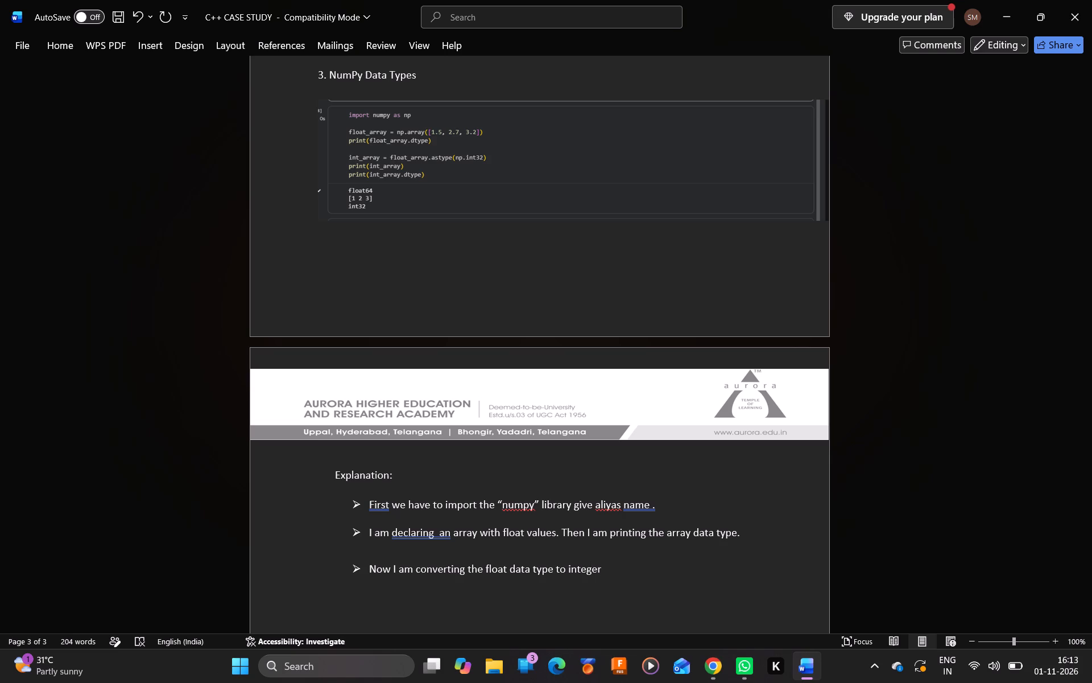
pyautogui.press('space')
# Finish the third bullet with the words by using “astype”, keeping the quotation marks around astype.
pyautogui.write('by')
pyautogui.press('space')
pyautogui.write('usin')
pyautogui.write('g')
pyautogui.press('space')
pyautogui.write('""')
pyautogui.press('Left')
pyautogui.write('as')
pyautogui.press('space')
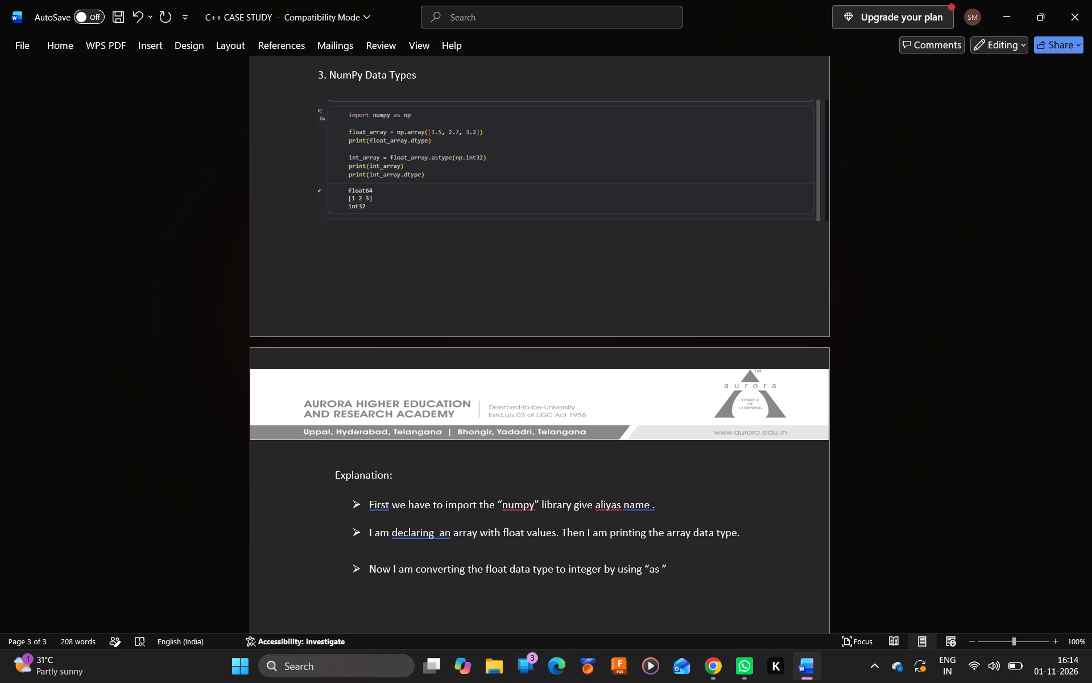
pyautogui.press('BackSpace')
pyautogui.write('type')
pyautogui.press('Right')
pyautogui.hotkey('shift', 'Return')
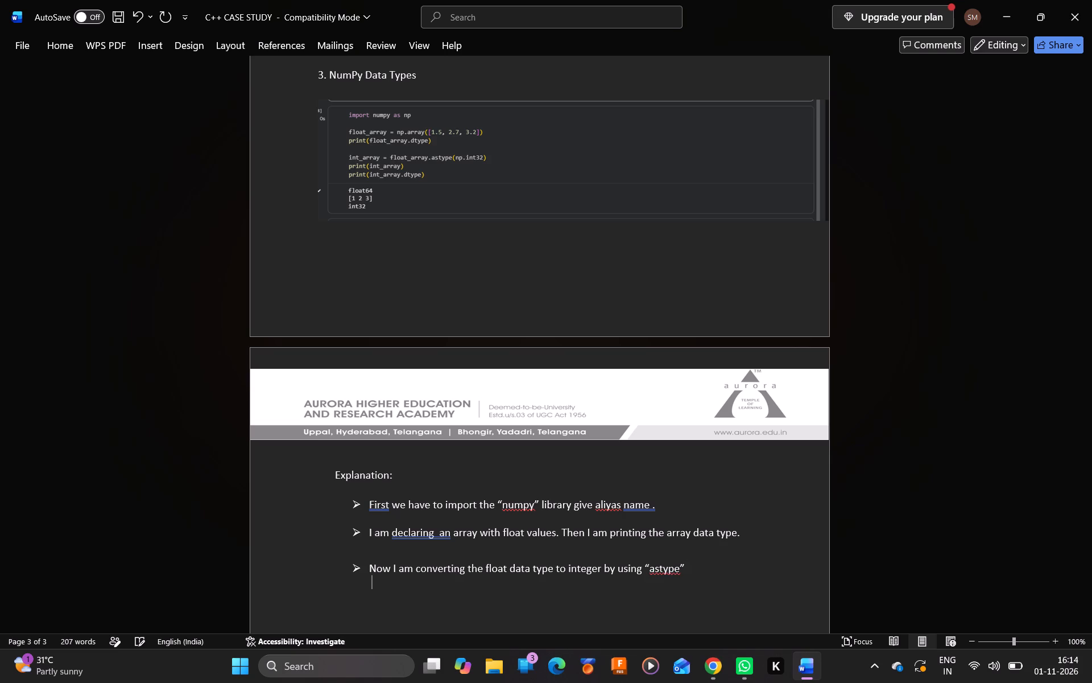
pyautogui.press('BackSpace')
# Add a fourth arrow bullet reading "Then print the array".
pyautogui.press('Return')
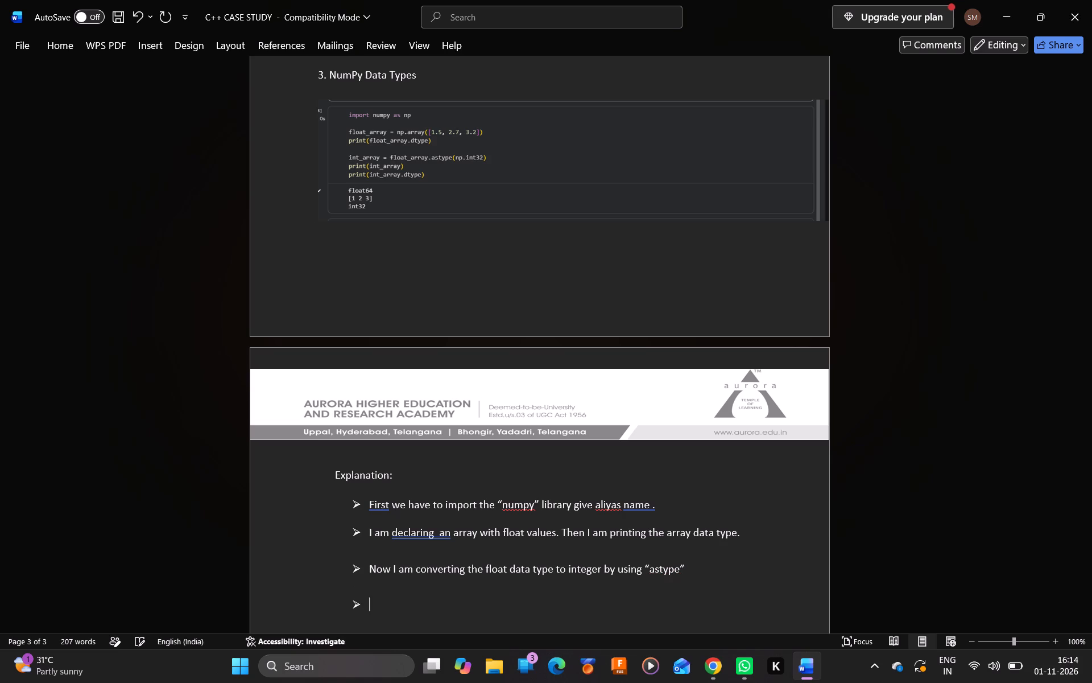
pyautogui.write('then')
pyautogui.press('space')
pyautogui.write('print the array')
pyautogui.press('space')
pyautogui.press('BackSpace')
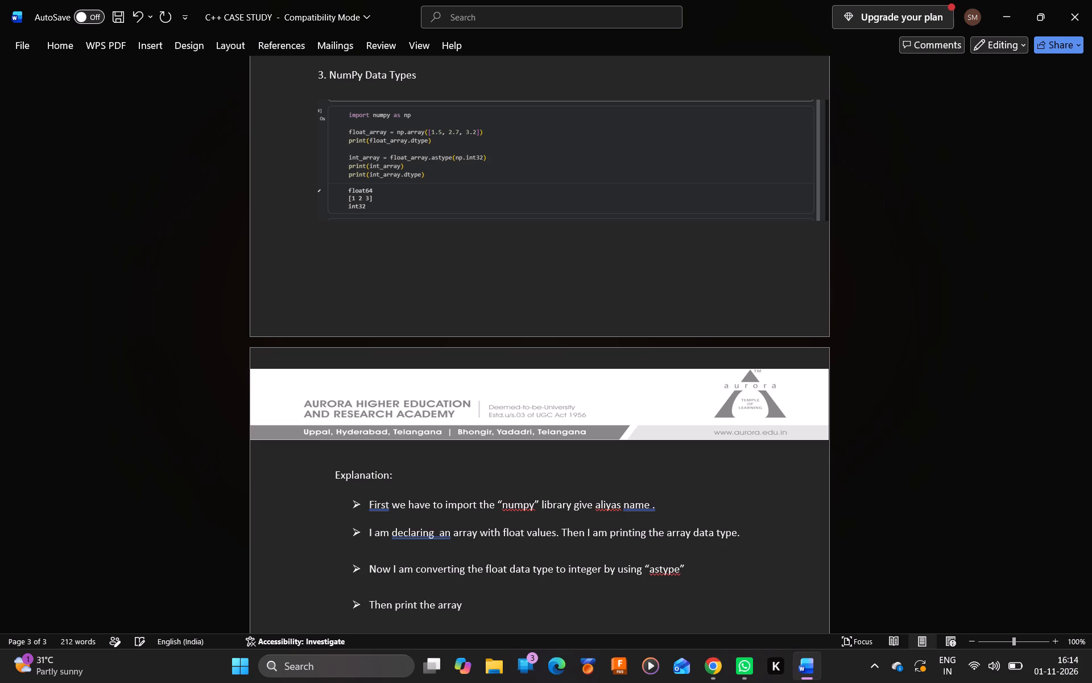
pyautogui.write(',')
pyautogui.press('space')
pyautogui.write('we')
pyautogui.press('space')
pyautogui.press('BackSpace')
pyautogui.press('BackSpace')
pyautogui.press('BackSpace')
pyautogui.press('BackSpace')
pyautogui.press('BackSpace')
# End the phrase "Then print the array" with a full stop and add the sentence "We get the int values.".
pyautogui.write('.')
pyautogui.press('space')
pyautogui.write('we')
pyautogui.press('space')
pyautogui.write('get the')
pyautogui.press('space')
pyautogui.write('int')
pyautogui.press('space')
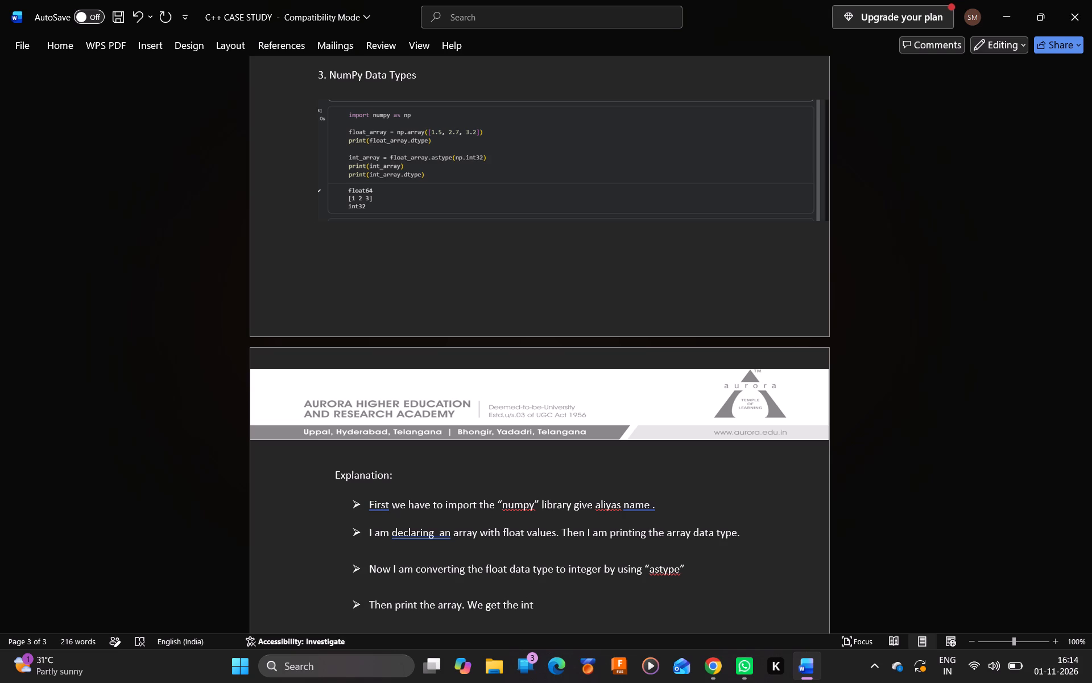
pyautogui.write('values')
pyautogui.press('.')
pyautogui.hotkey('shift', 'Return')
pyautogui.press('BackSpace')
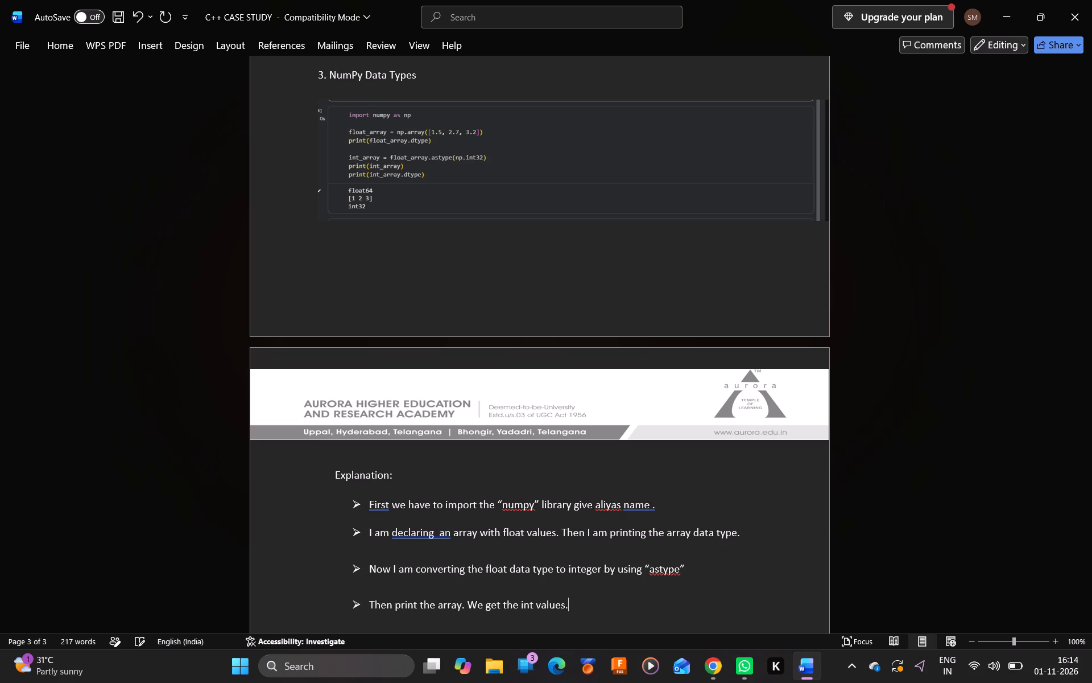
# Add a fifth arrow bullet to the explanation reading "At last i am printing the data type".
pyautogui.press('Return')
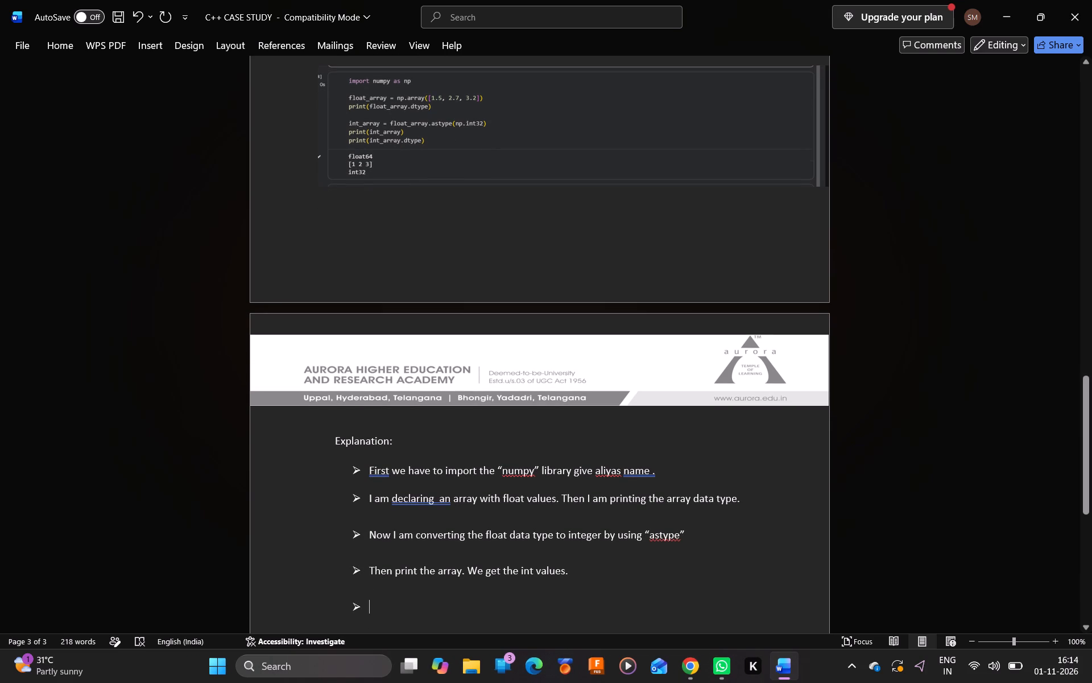
pyautogui.press('a')
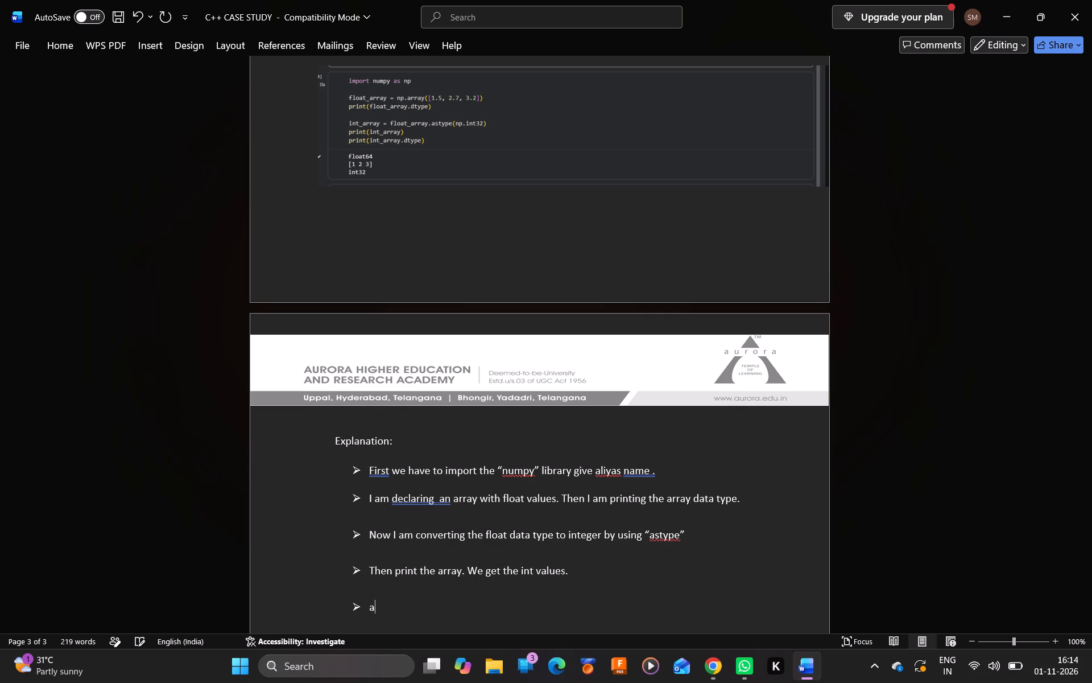
pyautogui.write('t')
pyautogui.press('space')
pyautogui.write('last')
pyautogui.press('space')
pyautogui.write('i')
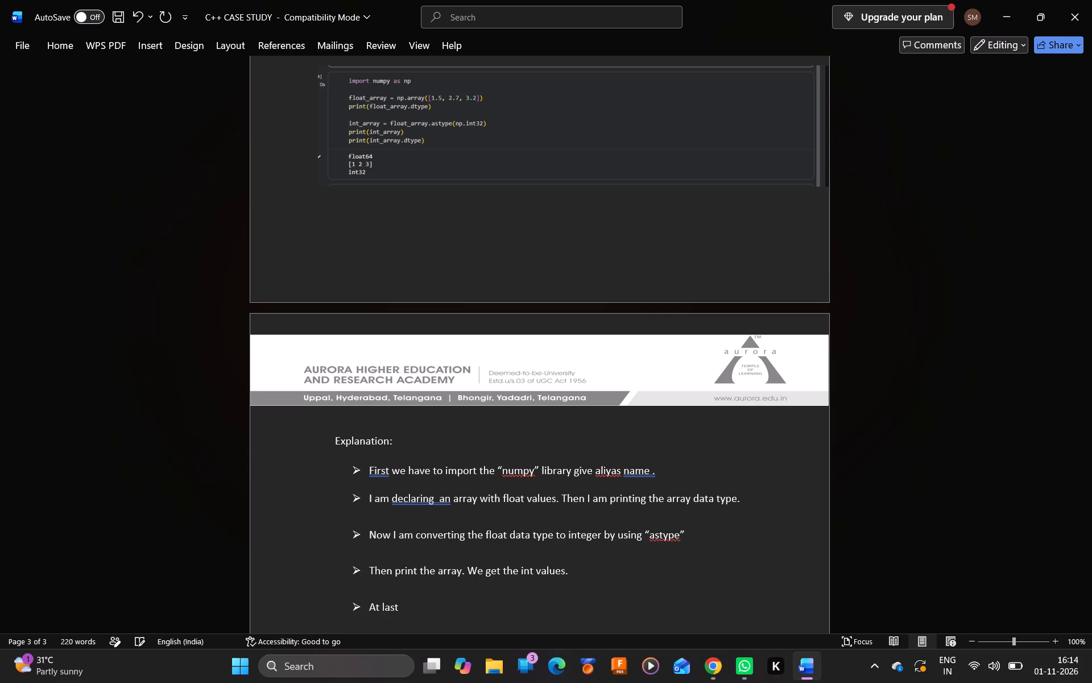
pyautogui.press('space')
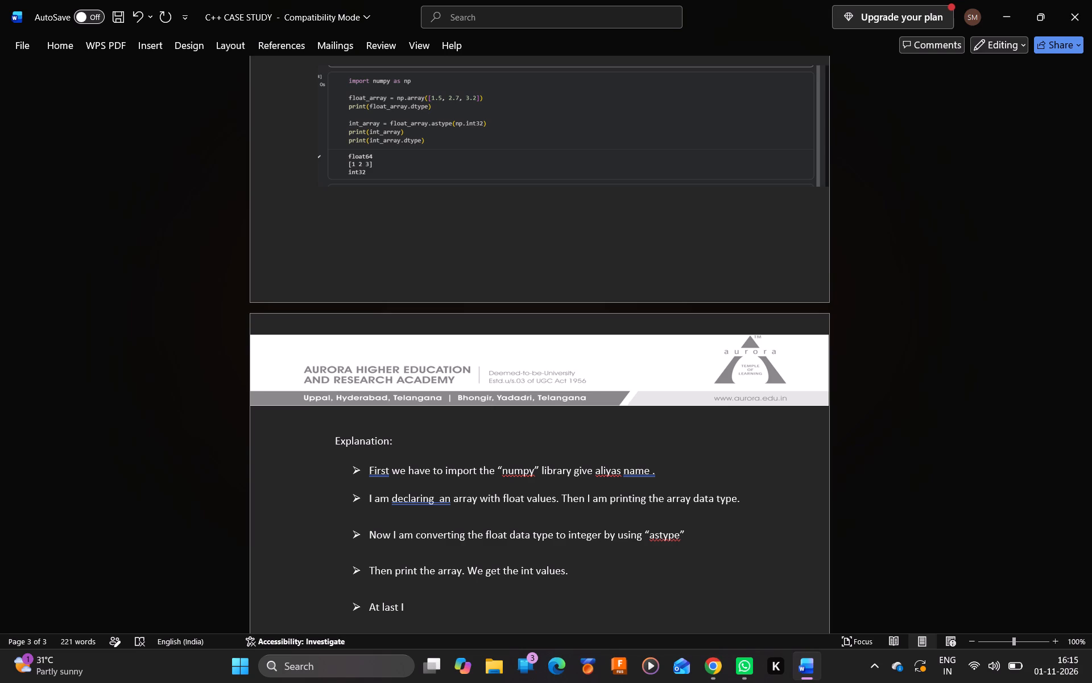
pyautogui.press('BackSpace')
pyautogui.press('BackSpace')
pyautogui.write('i am prin')
pyautogui.press('g')
pyautogui.press('BackSpace')
pyautogui.write('ting the')
pyautogui.press('space')
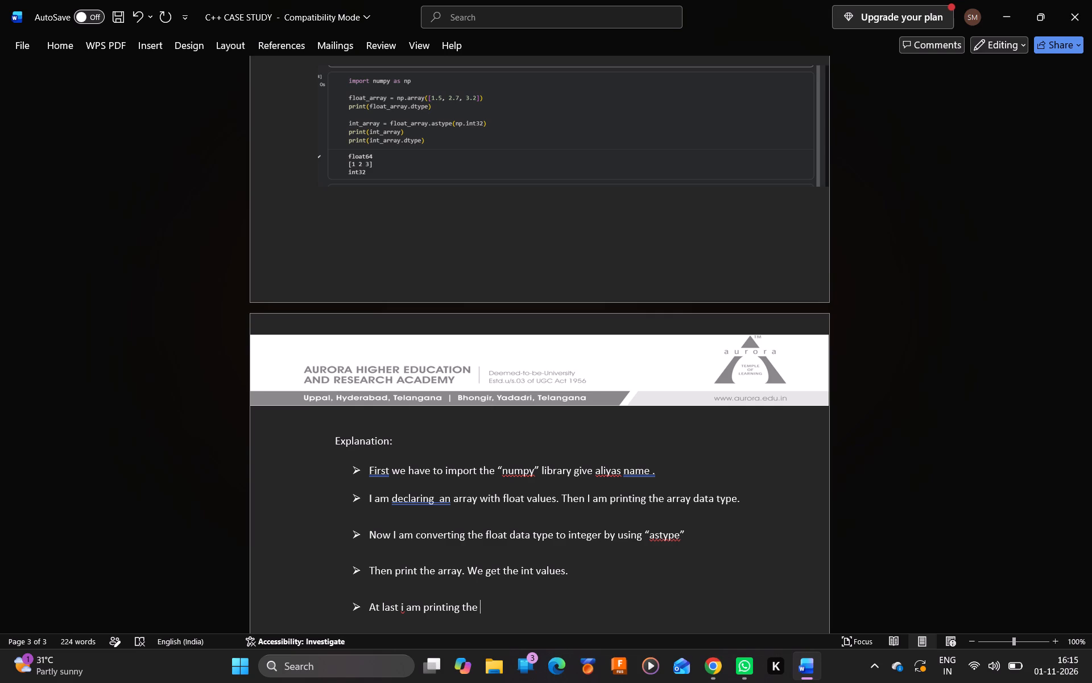
pyautogui.write('data')
pyautogui.press('space')
pyautogui.write('typ')
pyautogui.press('e')
# Finish the fifth bullet with the words by using “dtype”, keeping the quotation marks around dtype and ending with a full stop.
pyautogui.press('space')
pyautogui.write('by')
pyautogui.press('space')
pyautogui.press('u')
pyautogui.write('sing')
pyautogui.press('space')
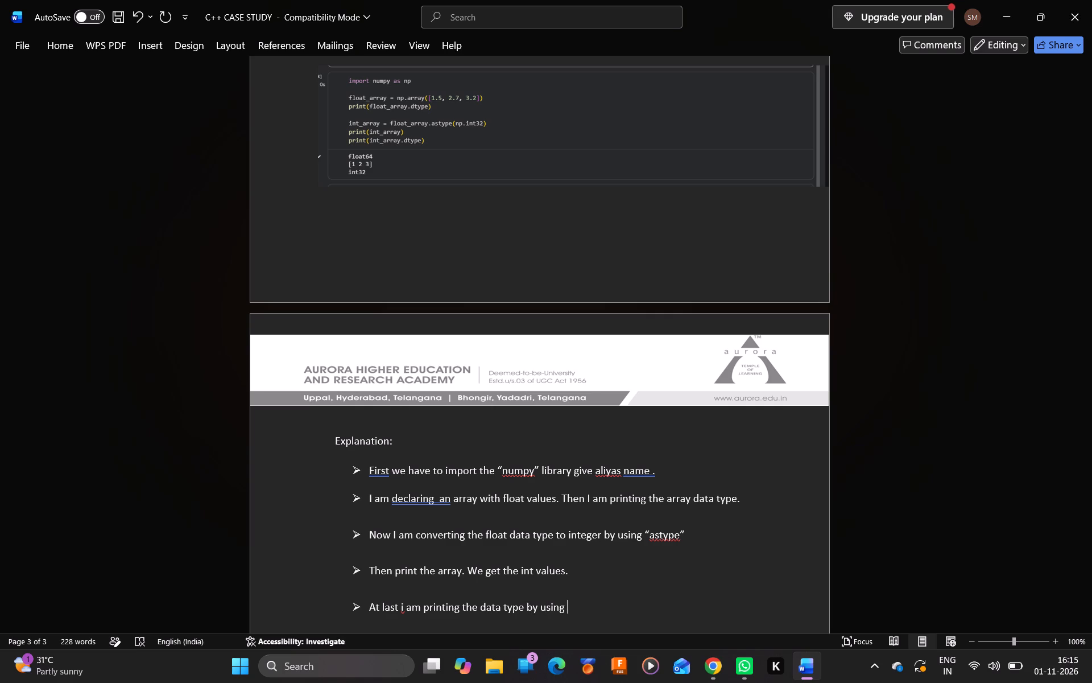
pyautogui.write('""')
pyautogui.press('Left')
pyautogui.write('dtu')
pyautogui.press('BackSpace')
pyautogui.press('y')
pyautogui.write('pe')
pyautogui.press('Right')
pyautogui.press('.')
# Place the text cursor on the blank line below the last explanation bullet.
pyautogui.scroll(-4, 415, 565)
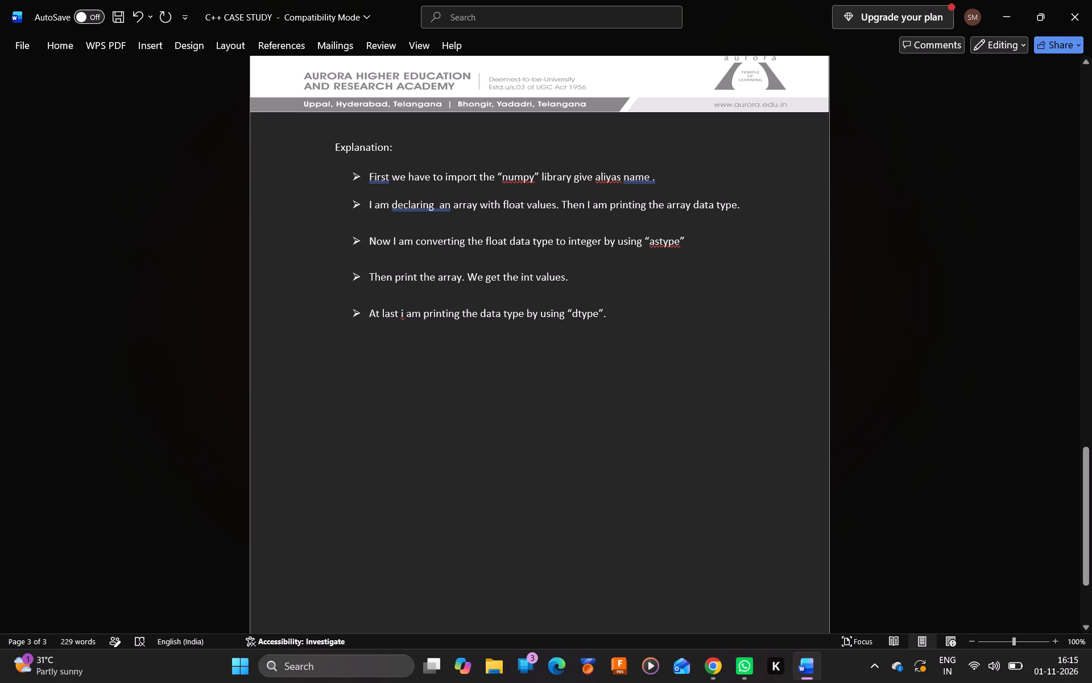
pyautogui.click(333, 362)
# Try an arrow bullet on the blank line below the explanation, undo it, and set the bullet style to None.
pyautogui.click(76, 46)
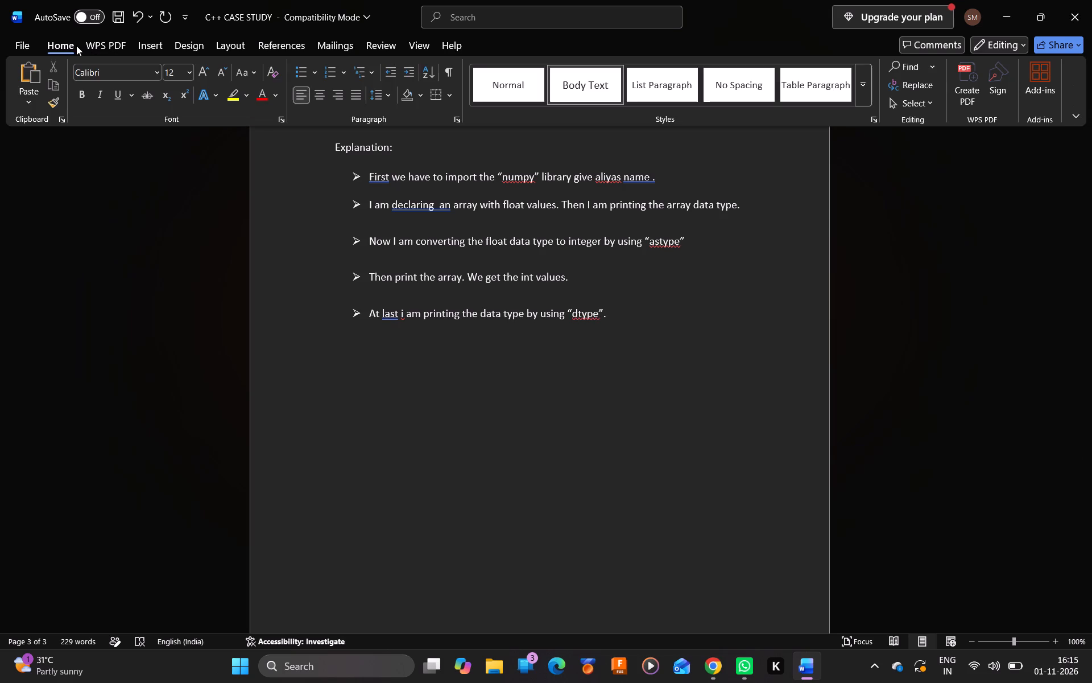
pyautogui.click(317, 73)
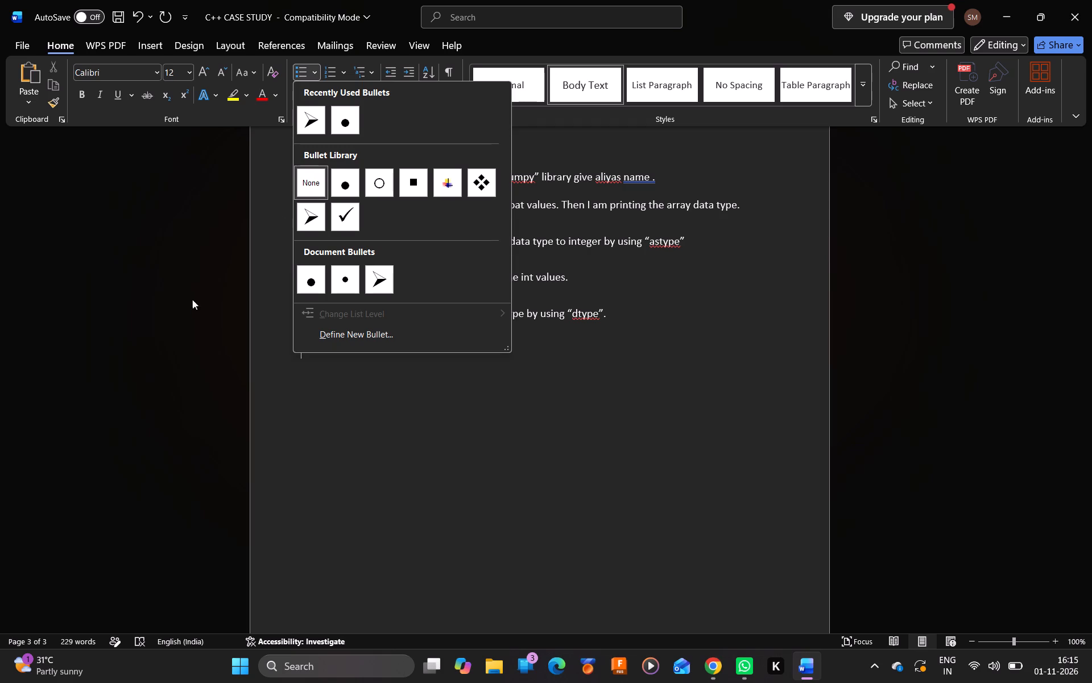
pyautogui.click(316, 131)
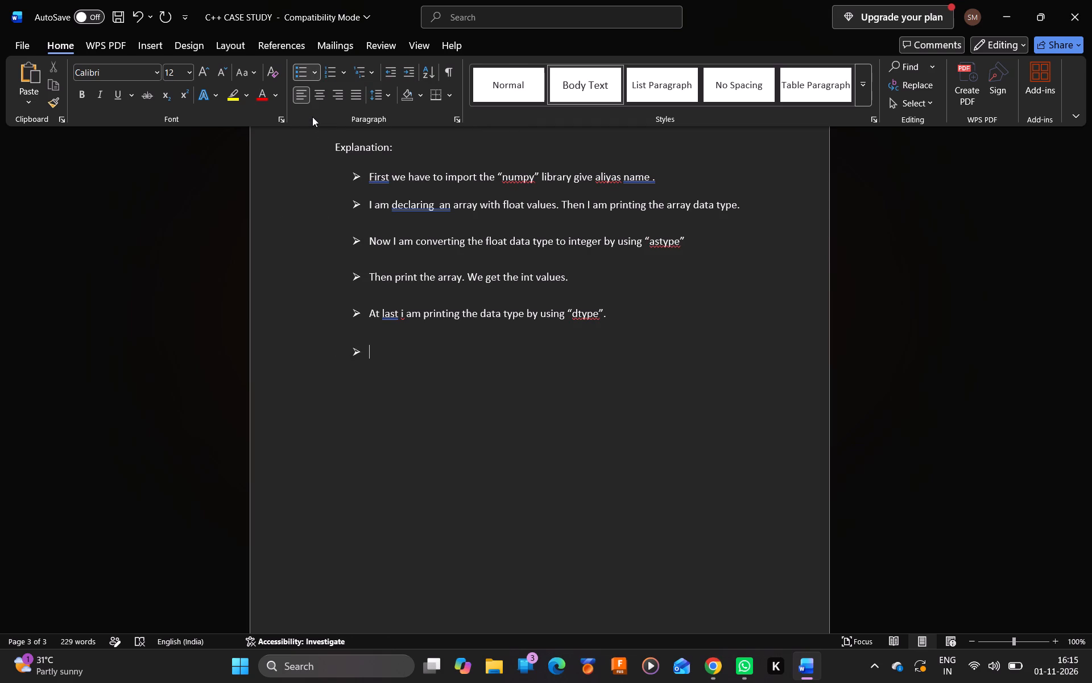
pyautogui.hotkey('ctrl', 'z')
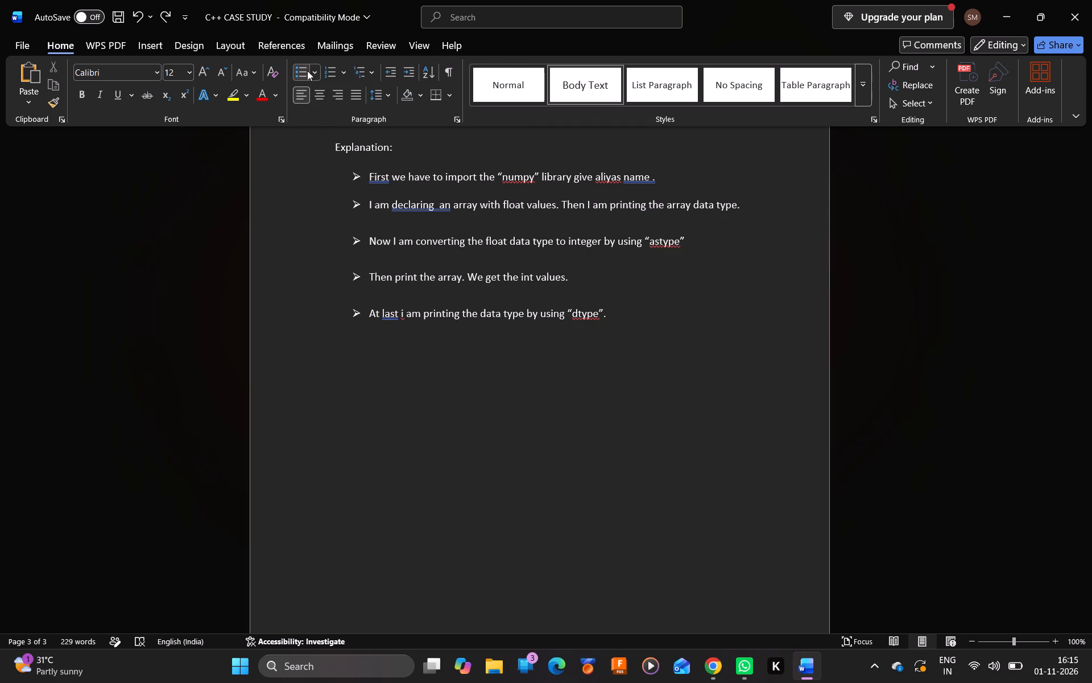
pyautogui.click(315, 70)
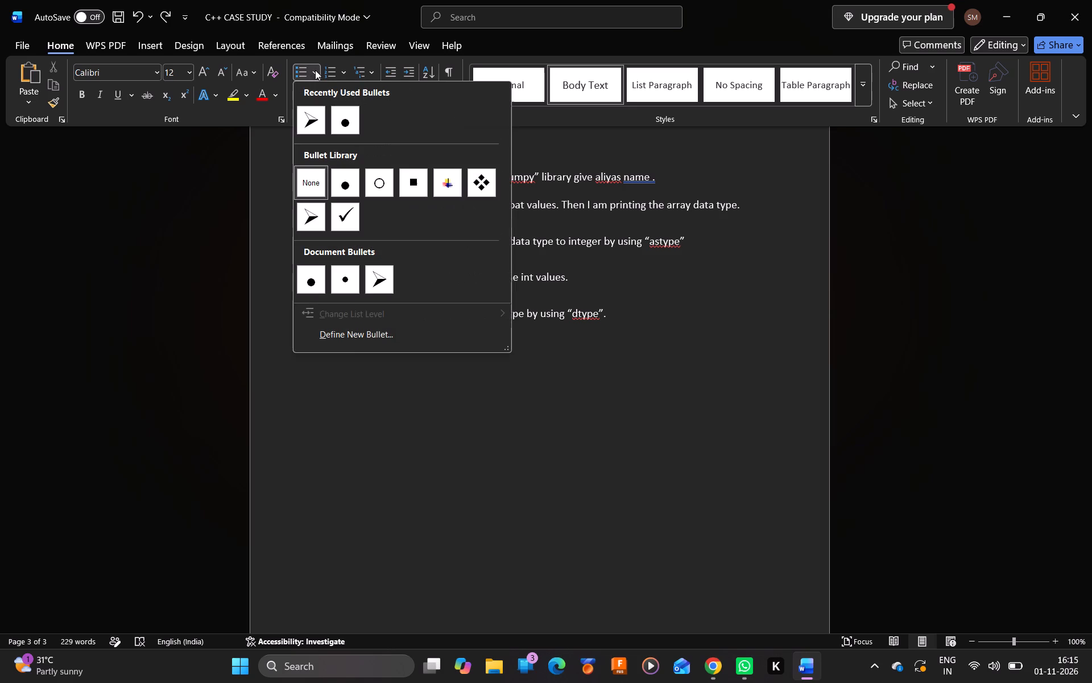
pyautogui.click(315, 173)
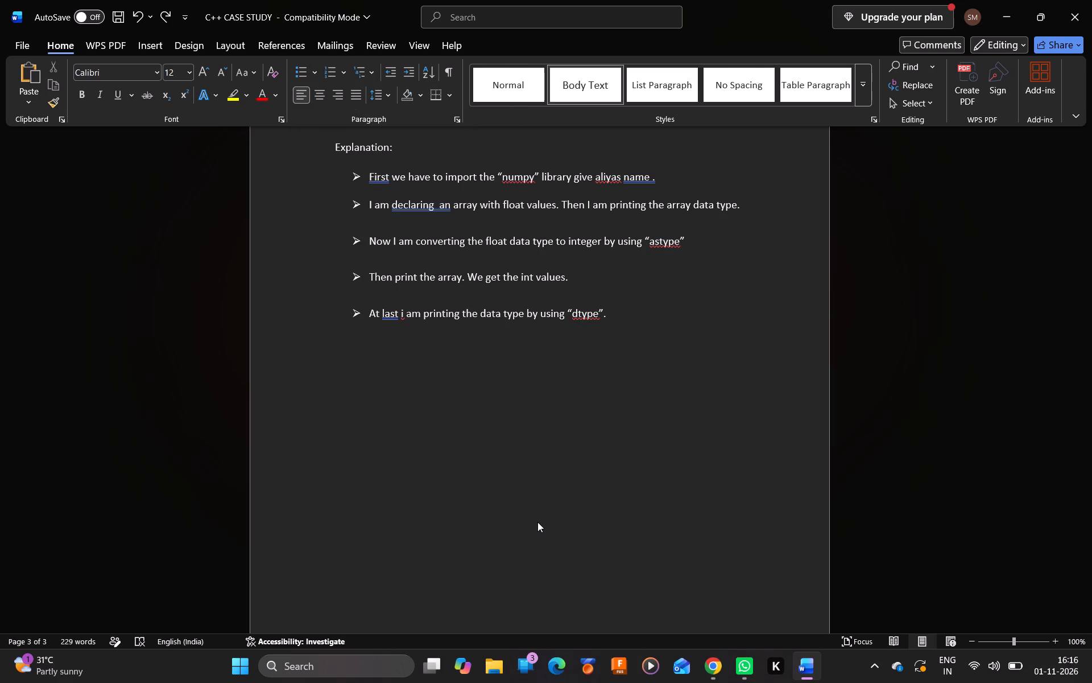
# Start the next section heading with the number "4." on the blank line below the explanation.
pyautogui.press('4')
pyautogui.write('.')
pyautogui.press('space')
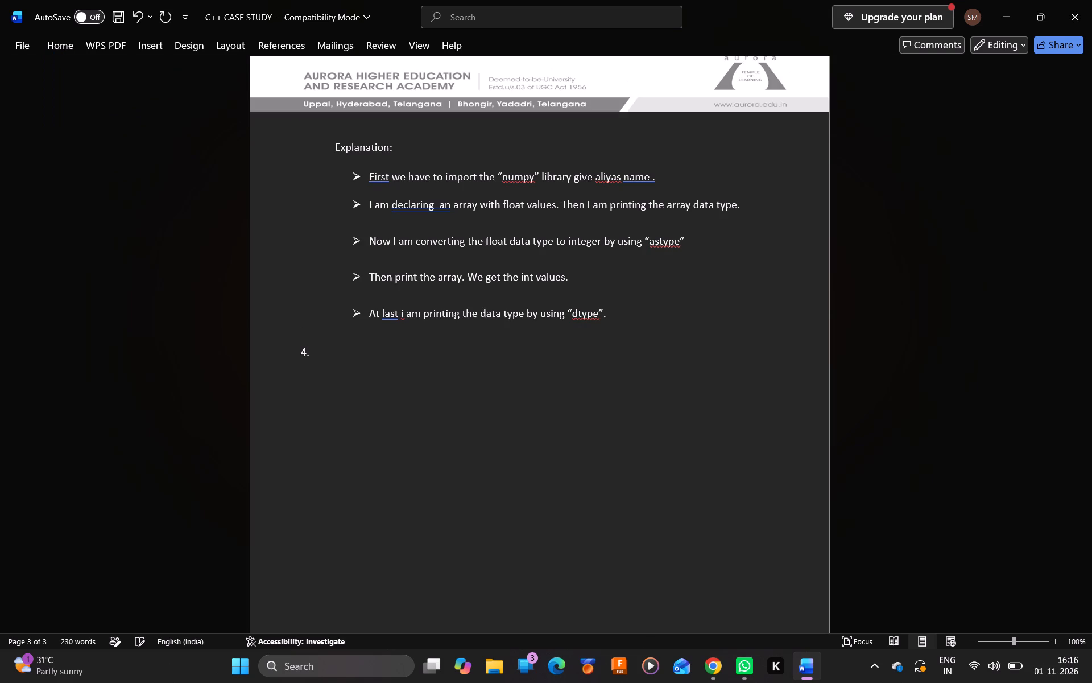
# Switch to the Chrome browser.
pyautogui.click(703, 656)
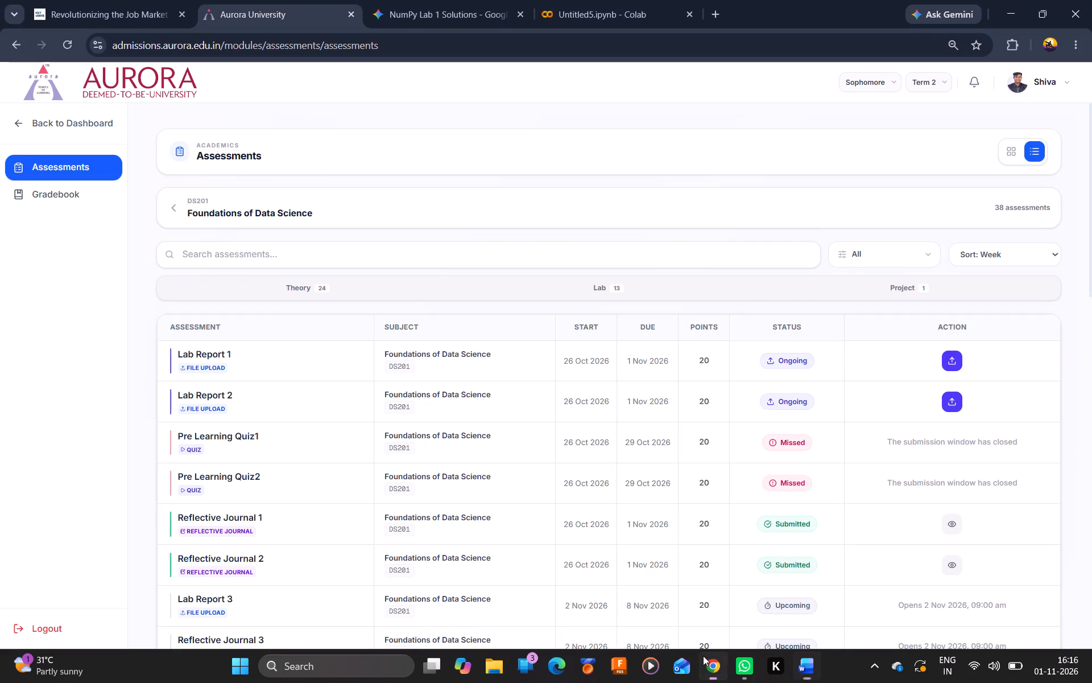
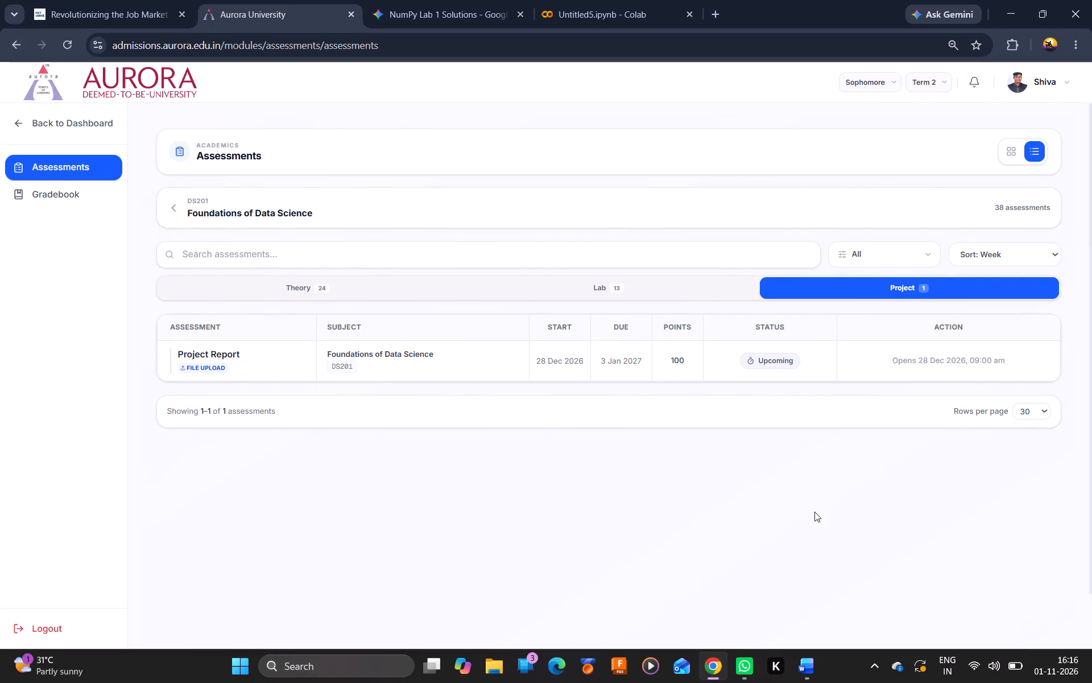
# Switch to Word and paste "Indexing" after "4." to complete the section heading, with a new line below it.
pyautogui.click(813, 665)
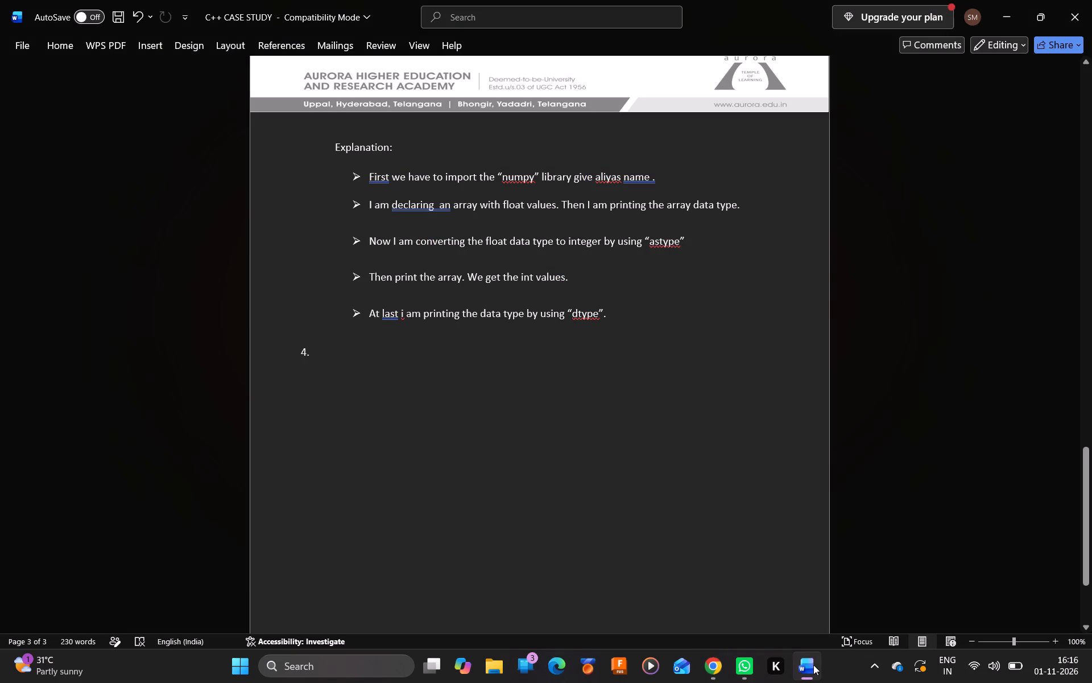
pyautogui.hotkey('ctrl', 'v')
pyautogui.hotkey('shift', 'Return')
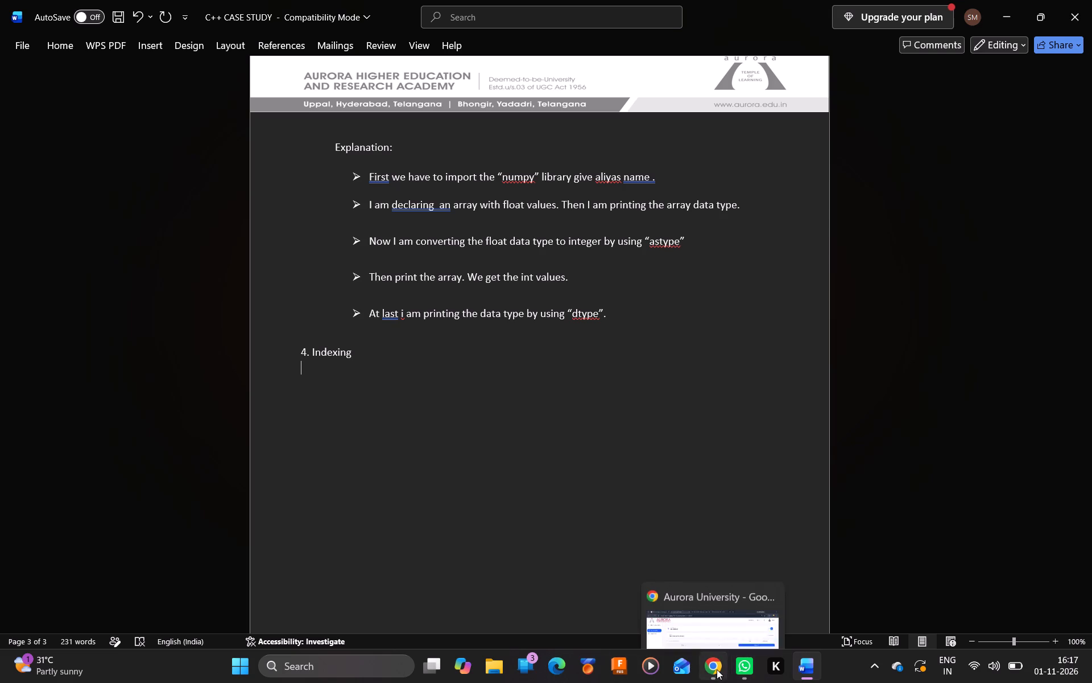
# In Chrome, copy the Colab cell that indexes the array [100, 200, 300, 400, 500], including its output, as an image using Google Lens.
pyautogui.click(714, 600)
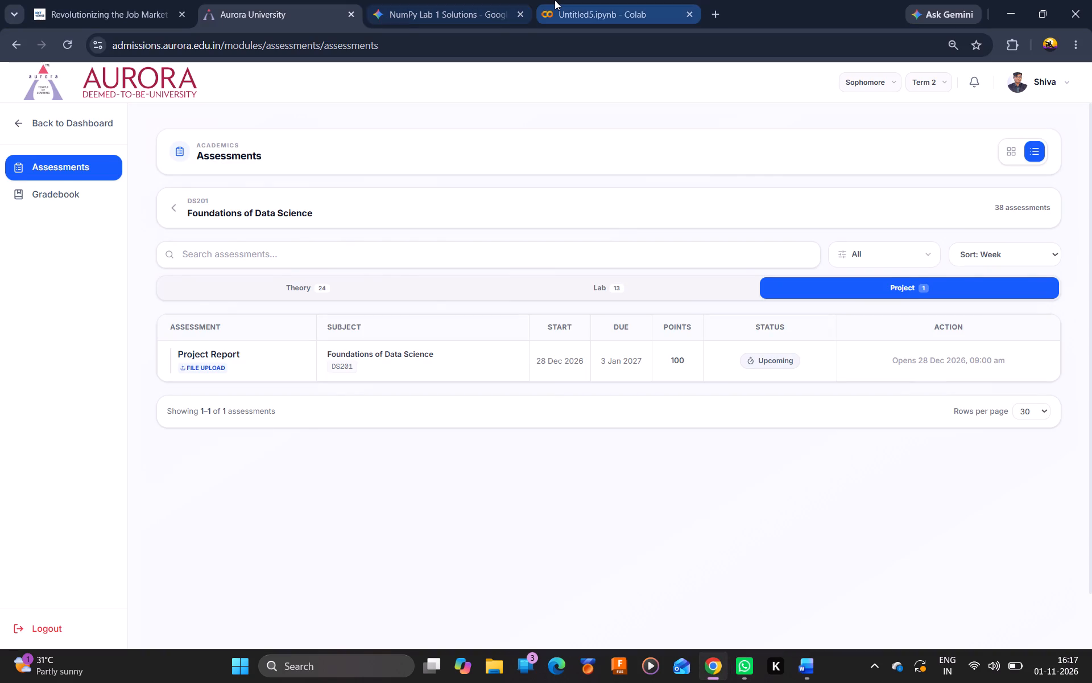
pyautogui.click(555, 0)
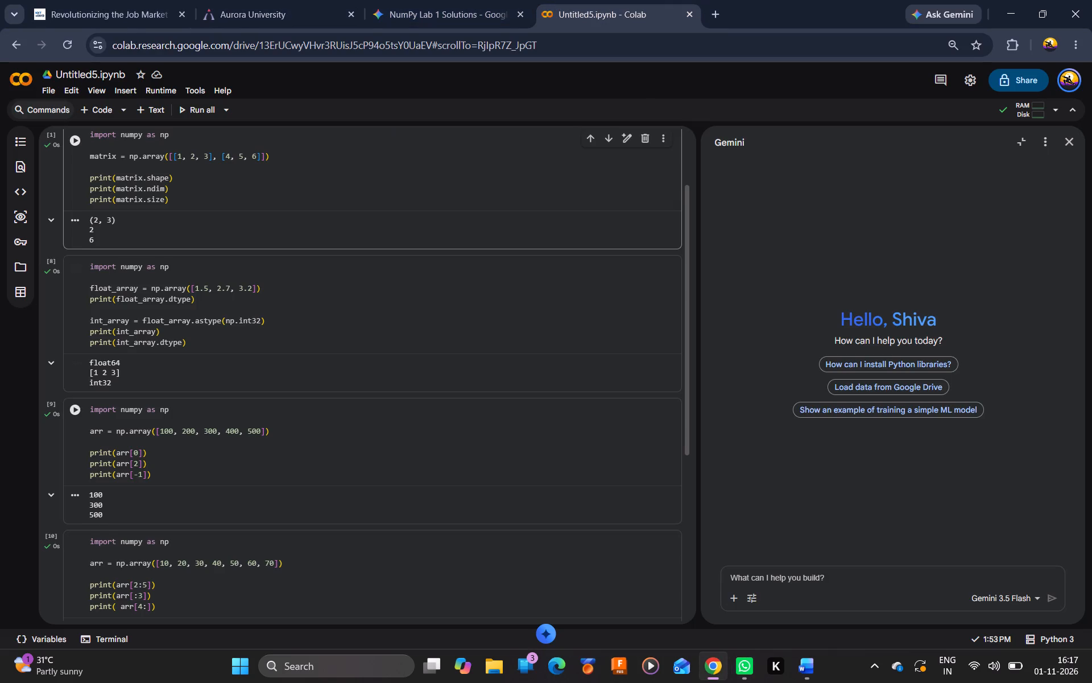
pyautogui.scroll(-2, 210, 451)
pyautogui.rightClick(210, 451)
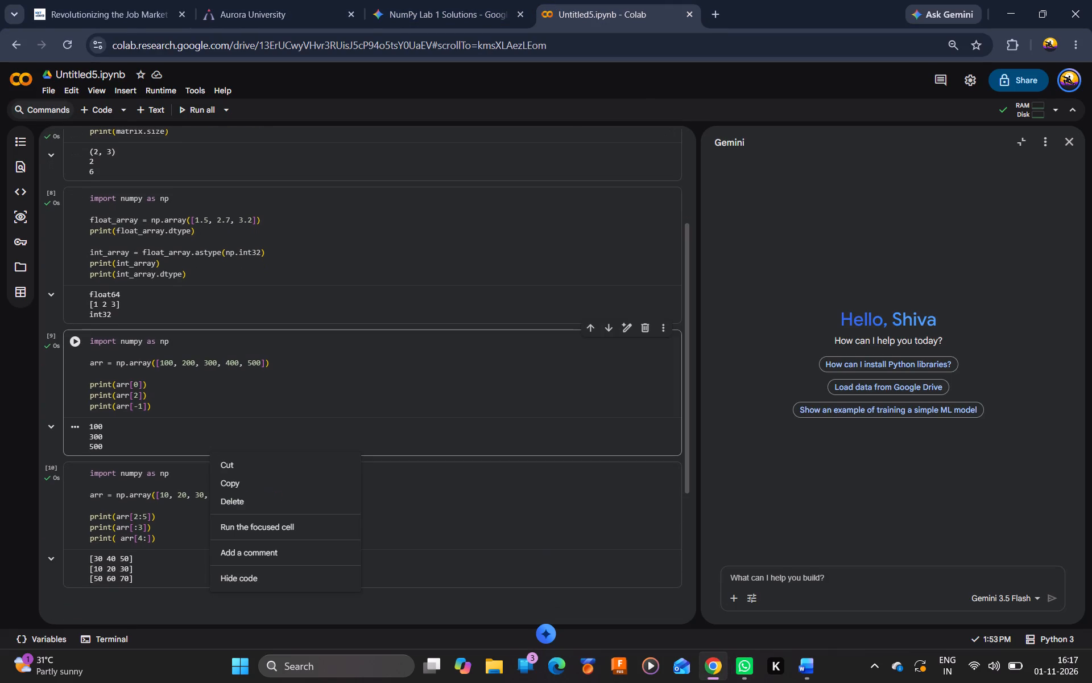
pyautogui.rightClick(838, 291)
pyautogui.click(928, 479)
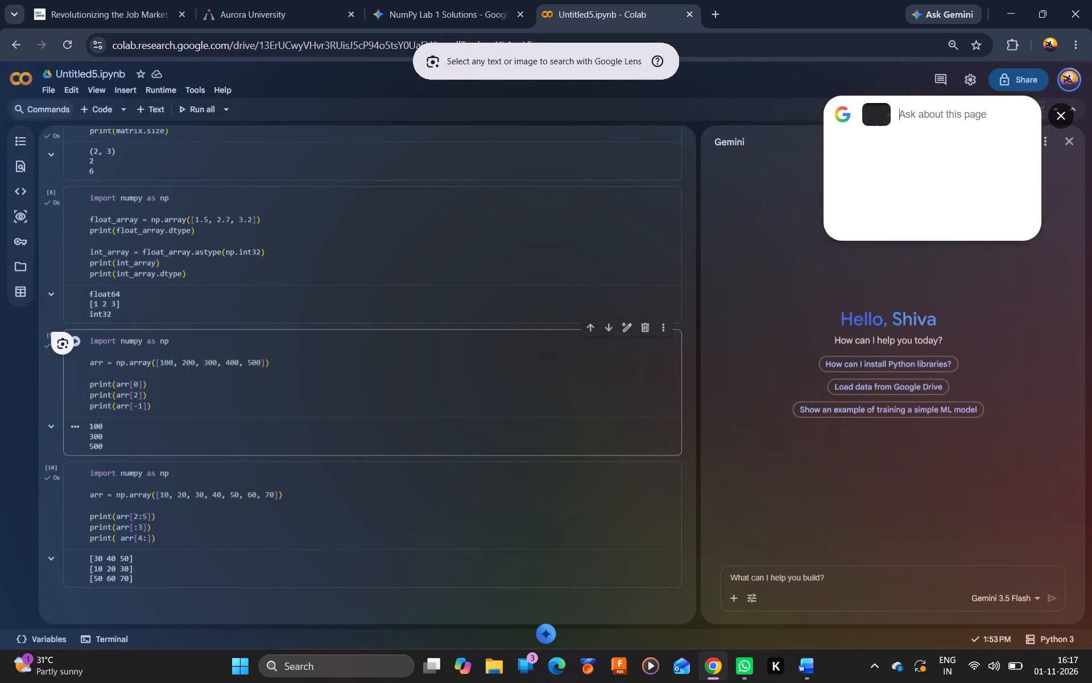
pyautogui.moveTo(48, 327); pyautogui.dragTo(716, 446)
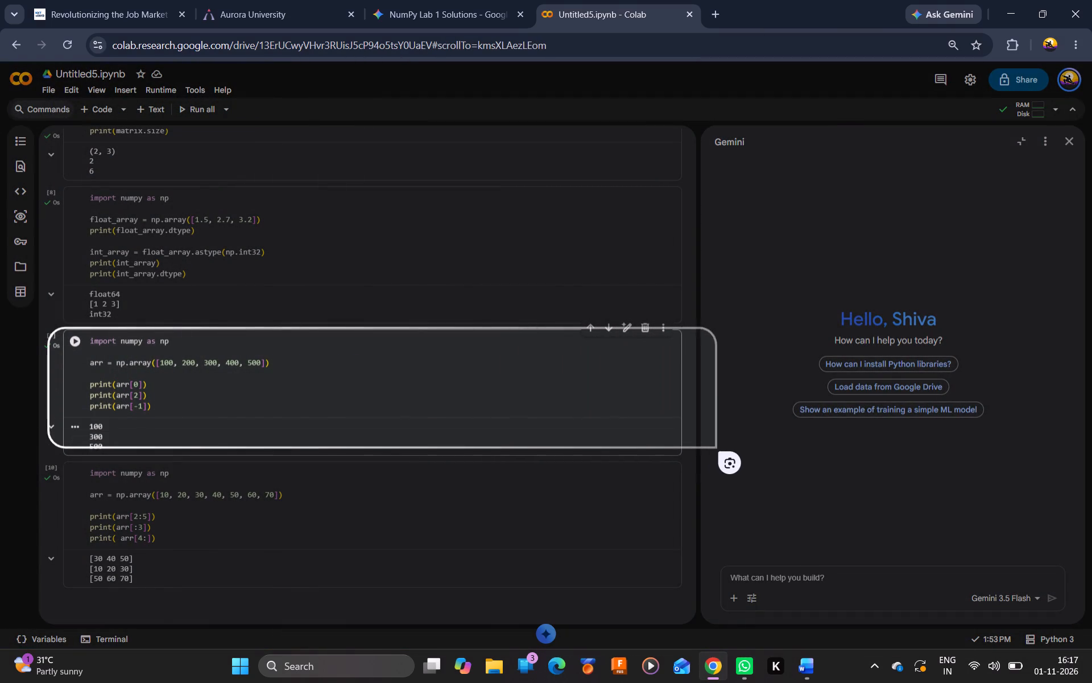
pyautogui.moveTo(716, 446); pyautogui.dragTo(682, 458)
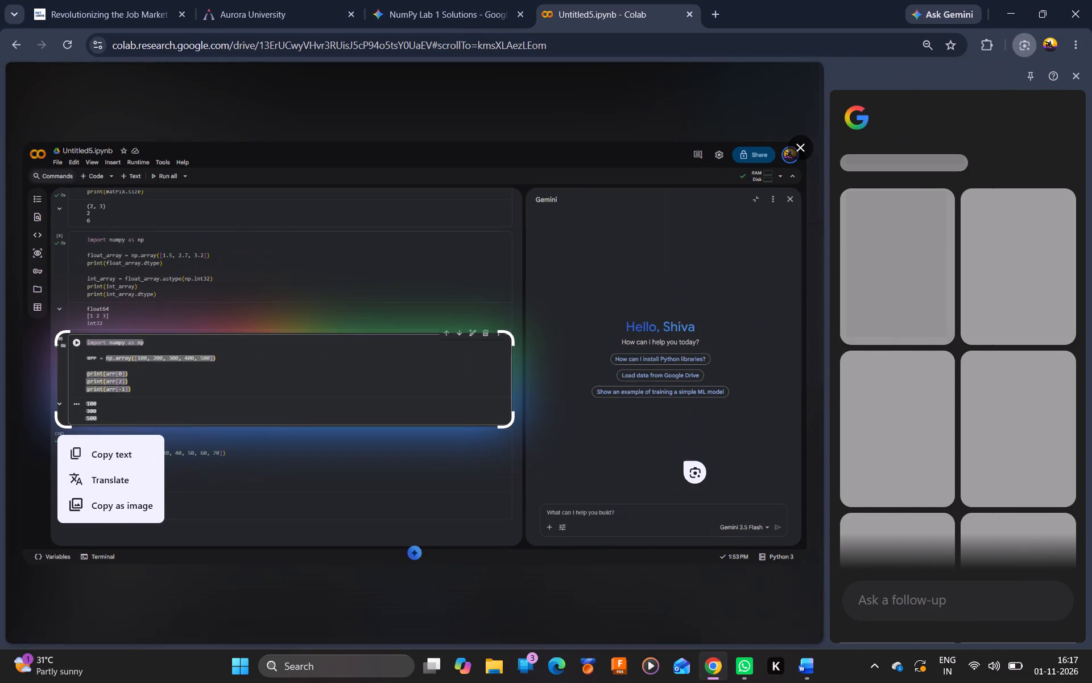
pyautogui.moveTo(510, 336); pyautogui.dragTo(518, 328)
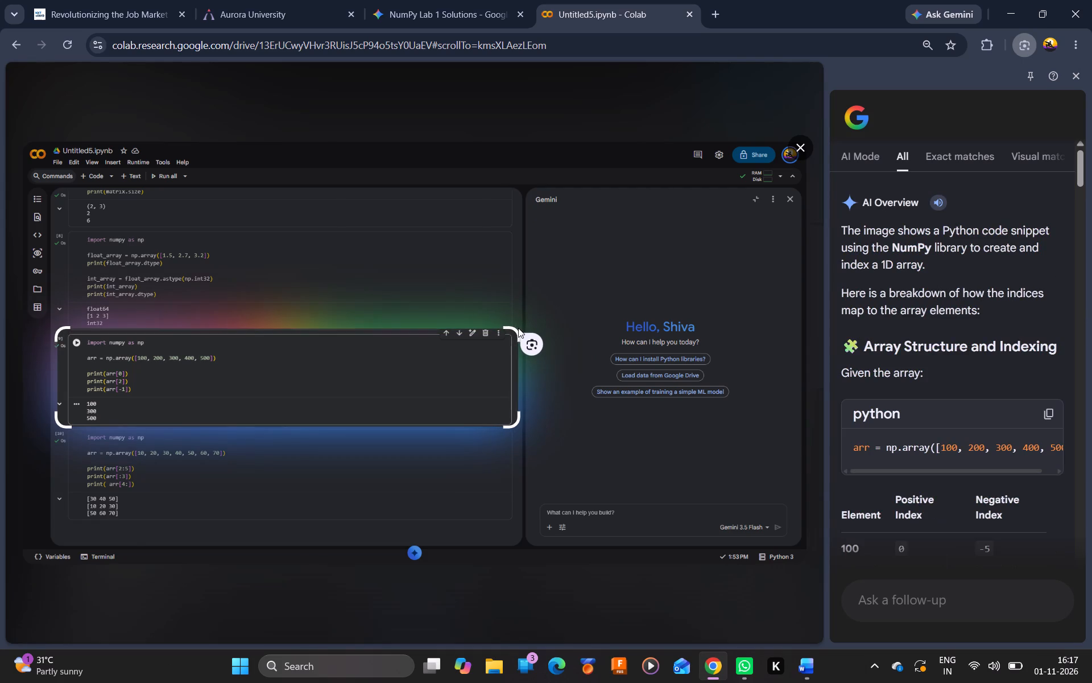
pyautogui.moveTo(518, 328); pyautogui.dragTo(518, 329)
pyautogui.click(159, 509)
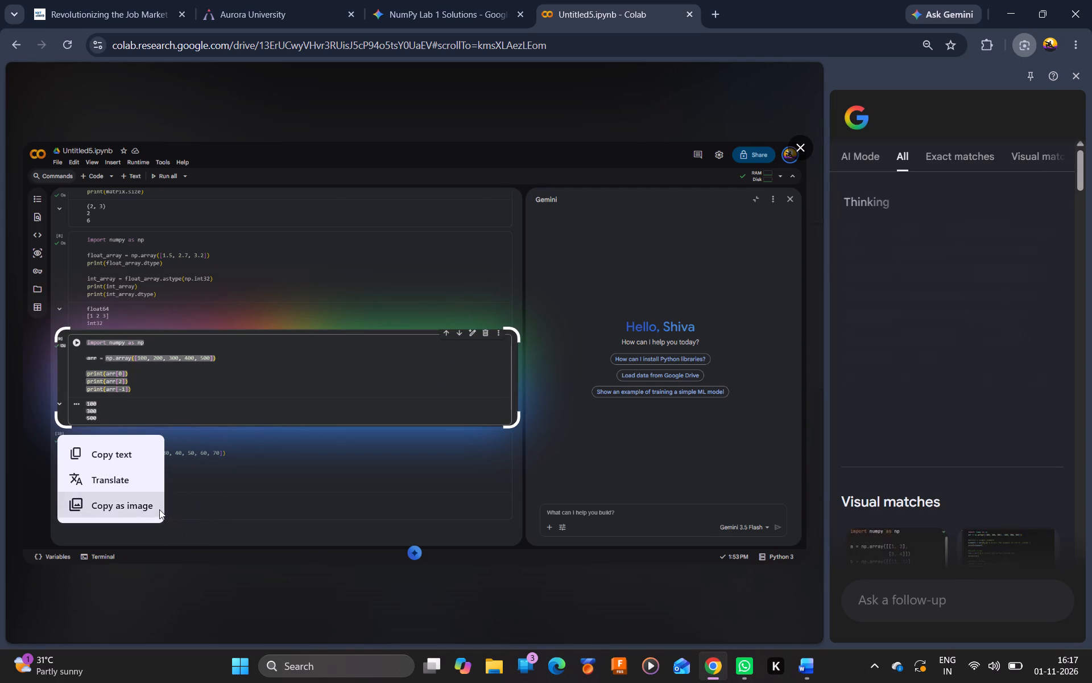
pyautogui.click(1081, 68)
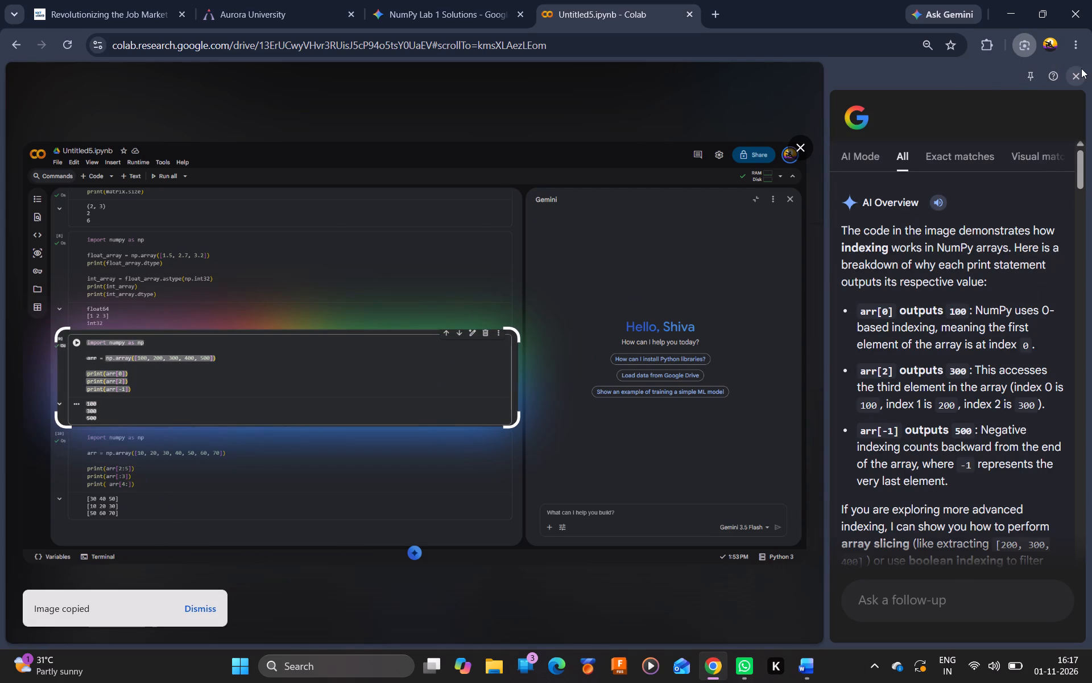
# Switch to Word and paste the copied code image below the "4. Indexing" heading.
pyautogui.click(795, 673)
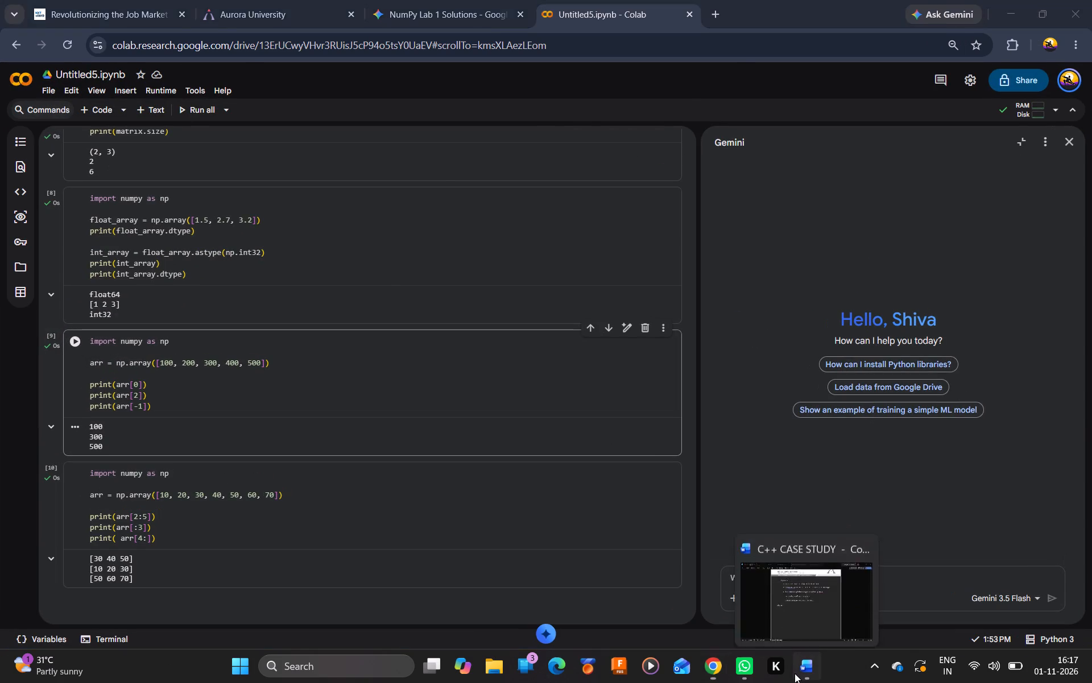
pyautogui.hotkey('ctrl', 'v')
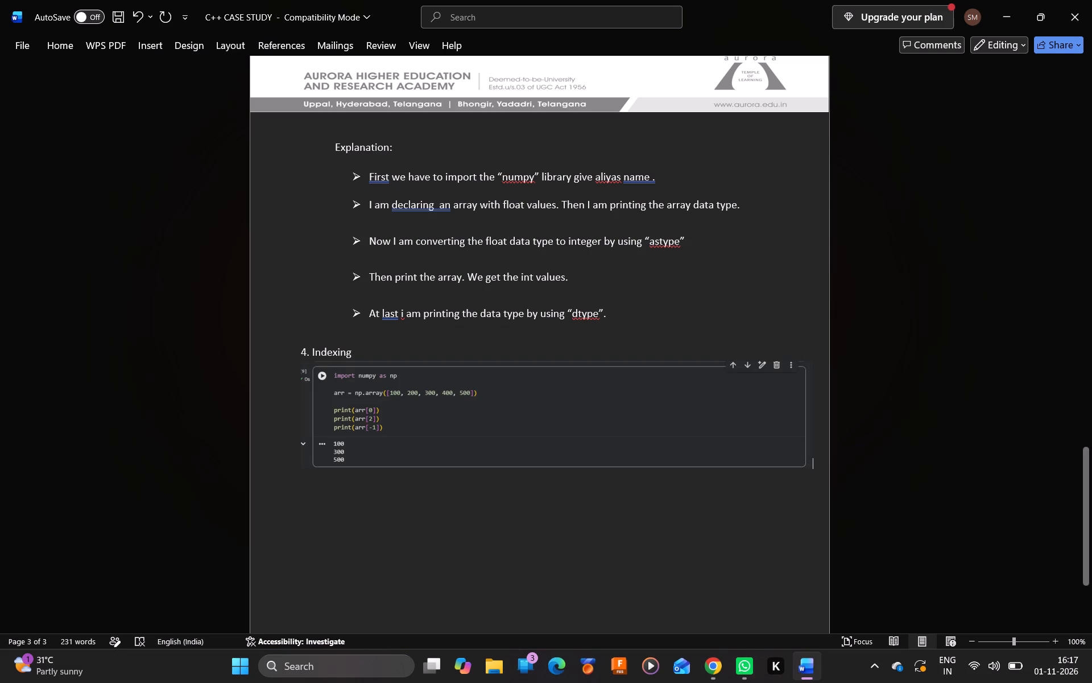
# Add the label "Explanation:" on a new line below the Indexing code image.
pyautogui.press('Return')
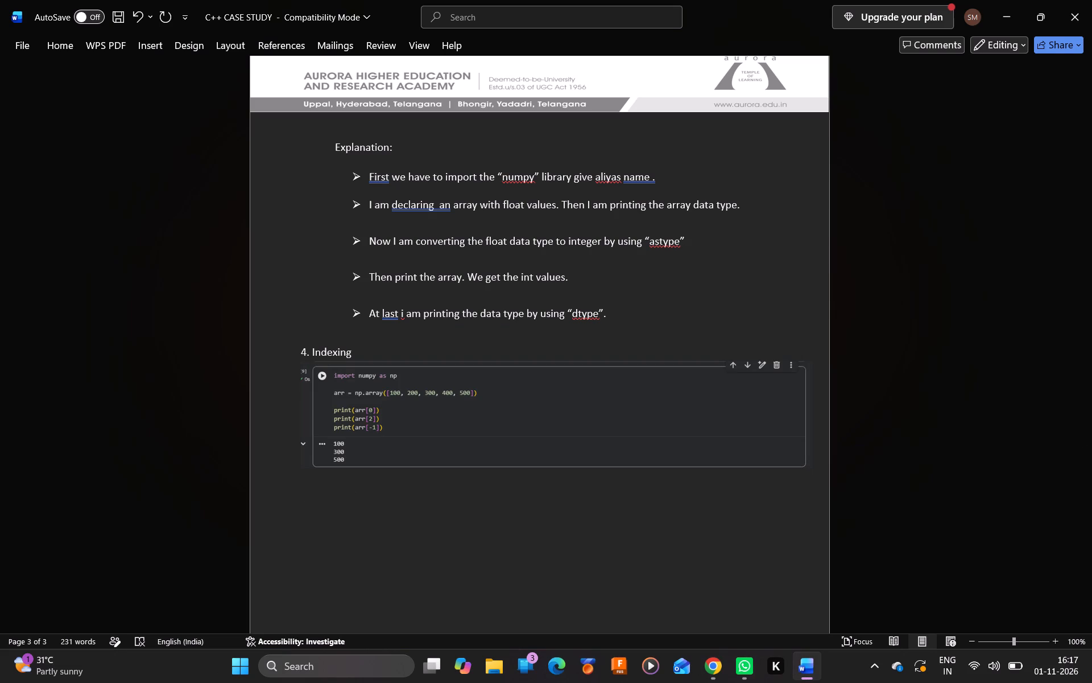
pyautogui.hotkey('shift', 'e')
pyautogui.write('xplana')
pyautogui.write('tion')
pyautogui.hotkey('shift', ':')
# Insert the earlier bullet "First we have to import the “numpy” library give aliyas name ." from the clipboard history below "Explanation:".
pyautogui.press('Return')
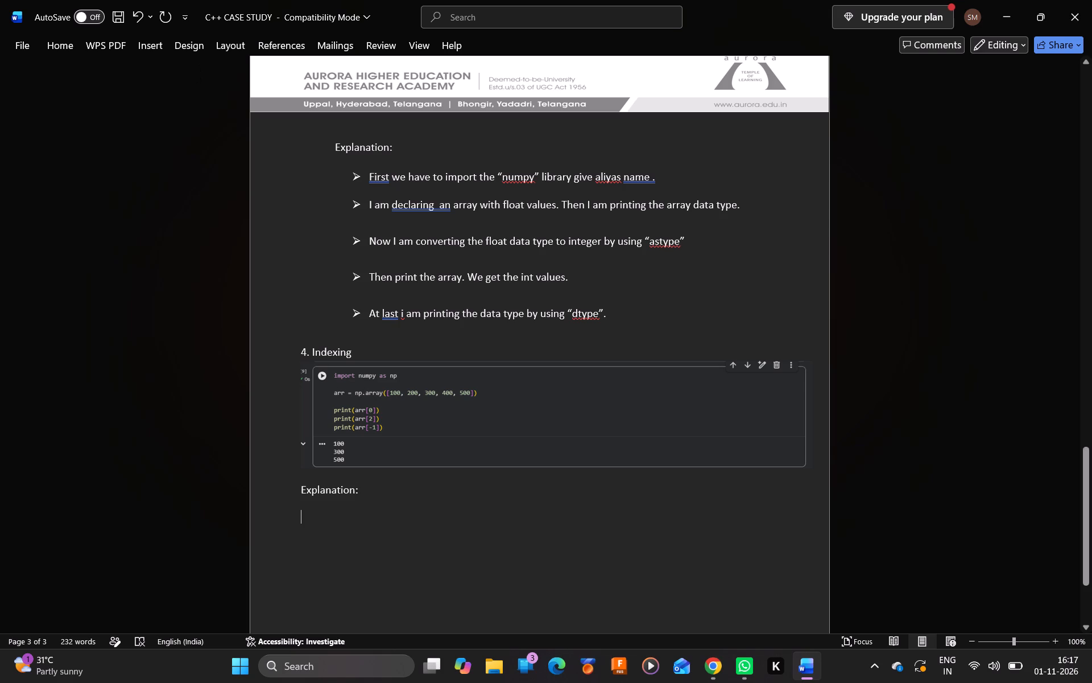
pyautogui.press('super+v')
pyautogui.scroll(-5, 418, 421)
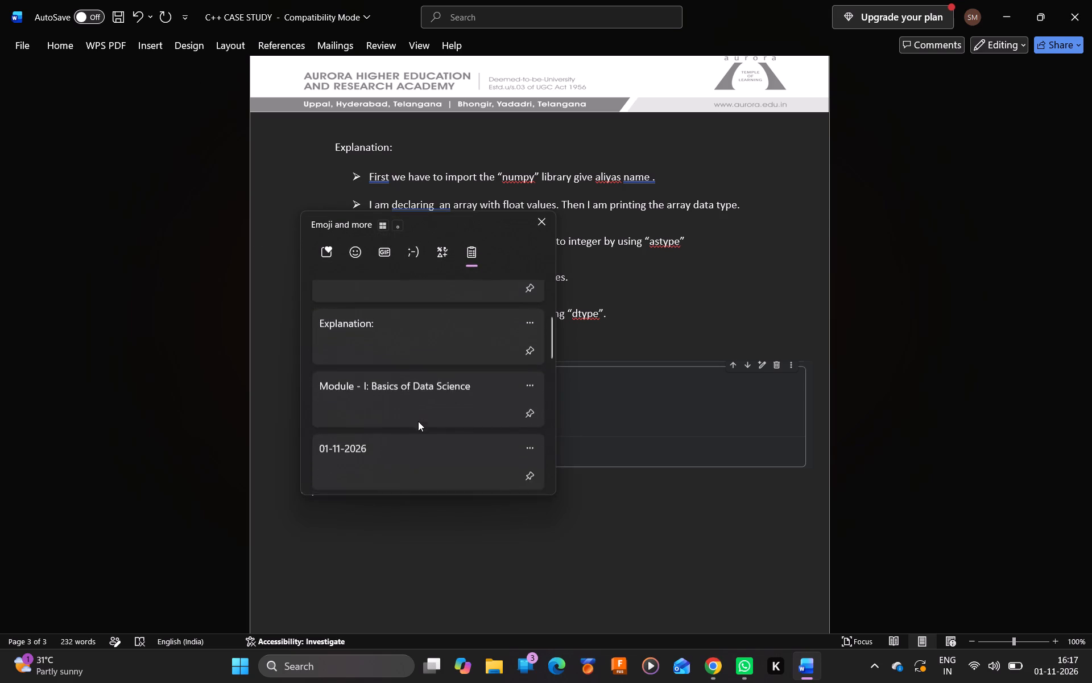
pyautogui.scroll(-5, 418, 421)
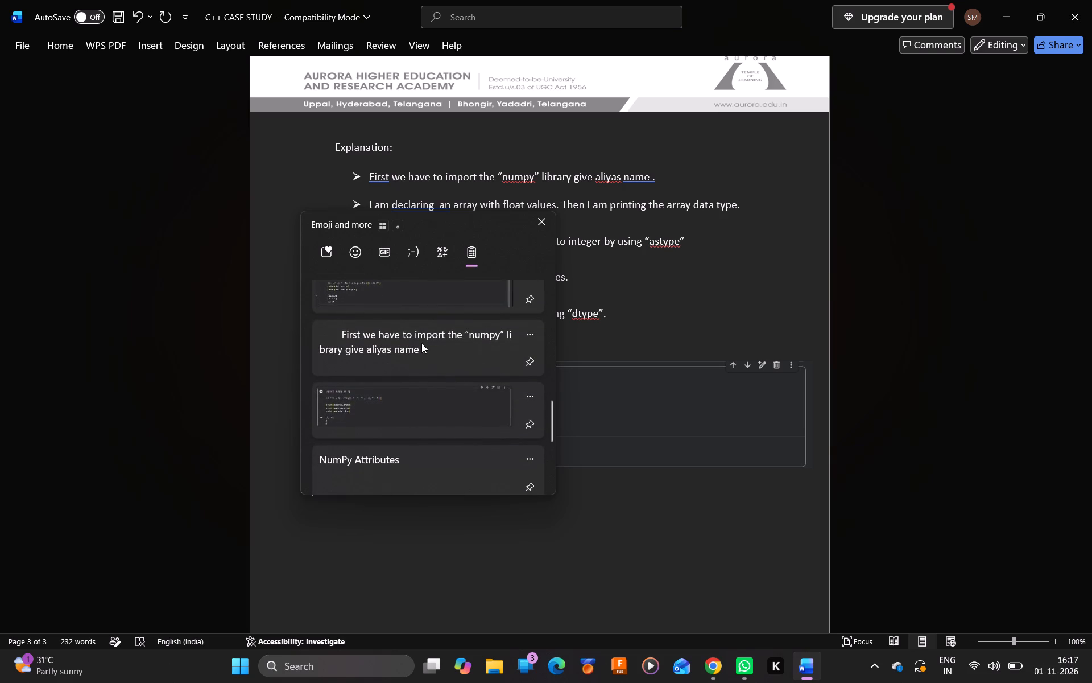
pyautogui.click(421, 343)
pyautogui.hotkey('ctrl', 'v')
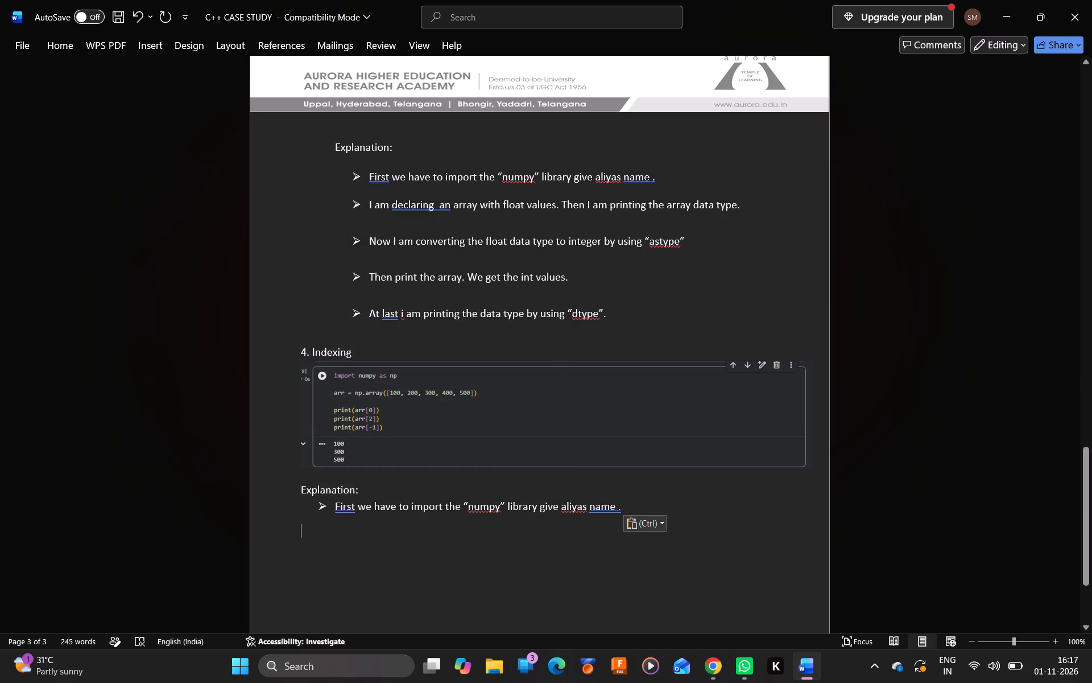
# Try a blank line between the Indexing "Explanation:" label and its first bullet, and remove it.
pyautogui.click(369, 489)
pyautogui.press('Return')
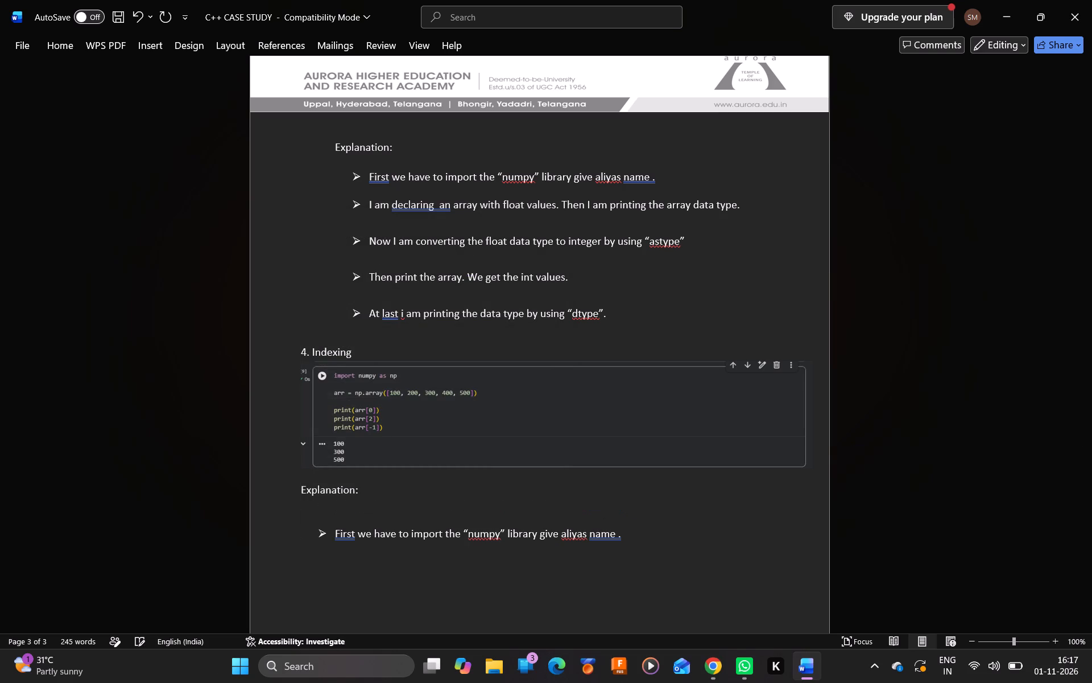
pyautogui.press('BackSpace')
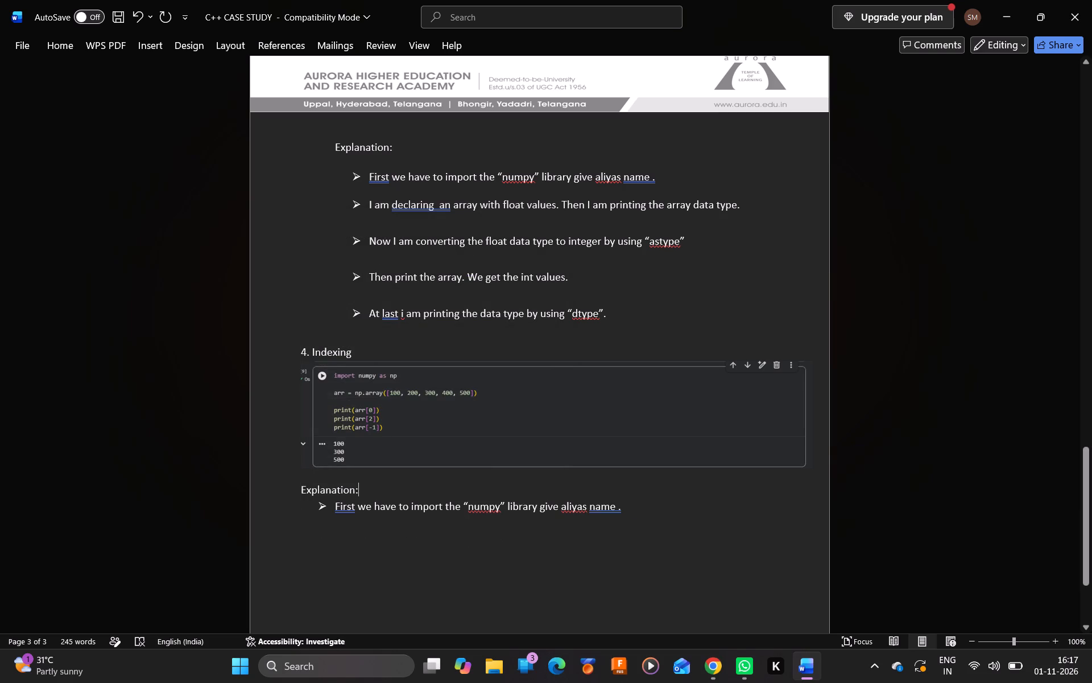
# Remove the bullet from the pasted "First we have to import" line and reapply the arrow bullet to it.
pyautogui.click(623, 509)
pyautogui.click(335, 508)
pyautogui.press('BackSpace')
pyautogui.click(73, 48)
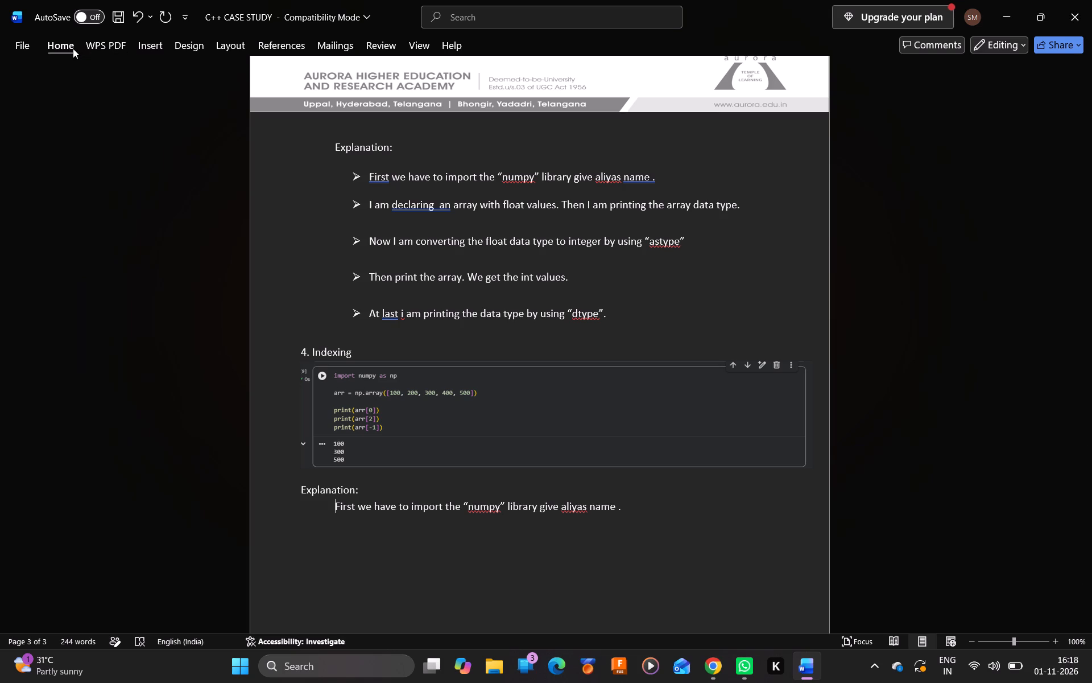
pyautogui.click(316, 72)
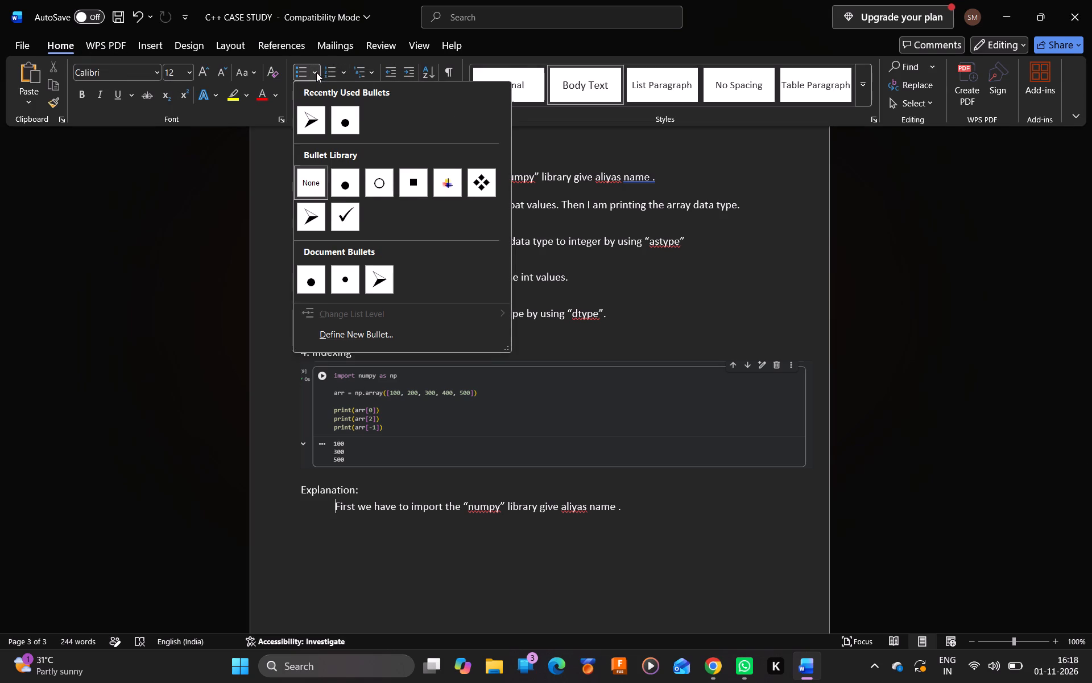
pyautogui.click(313, 127)
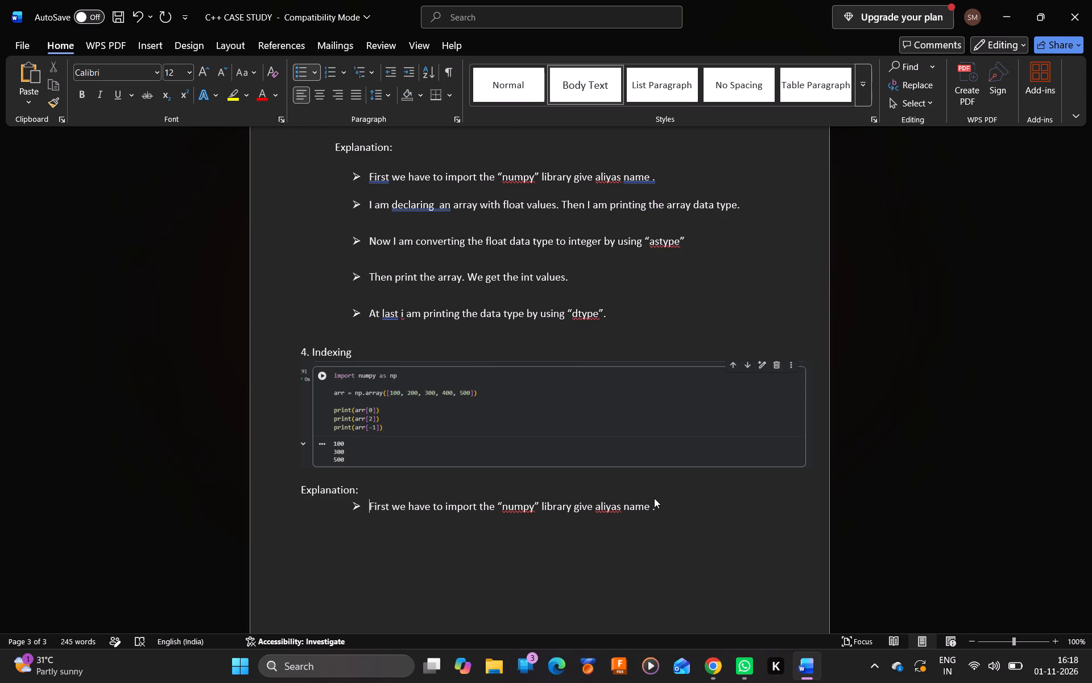
# Add an empty arrow bullet below the Indexing "First we have to import" bullet, with an unbulleted blank line between them.
pyautogui.click(658, 500)
pyautogui.click(660, 507)
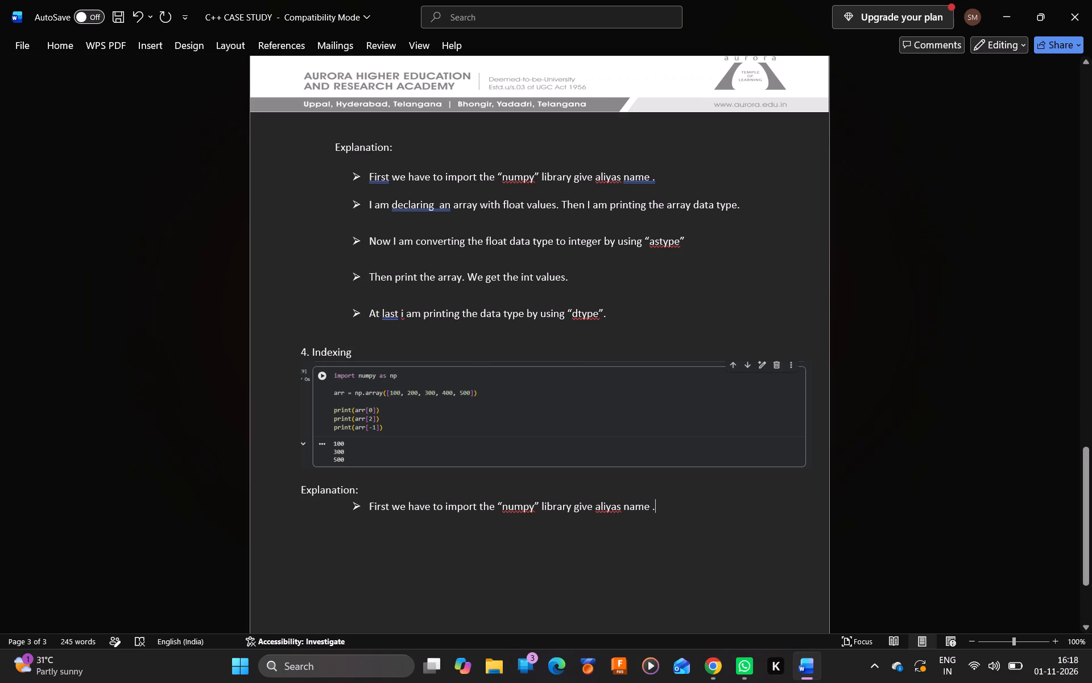
pyautogui.press('Return')
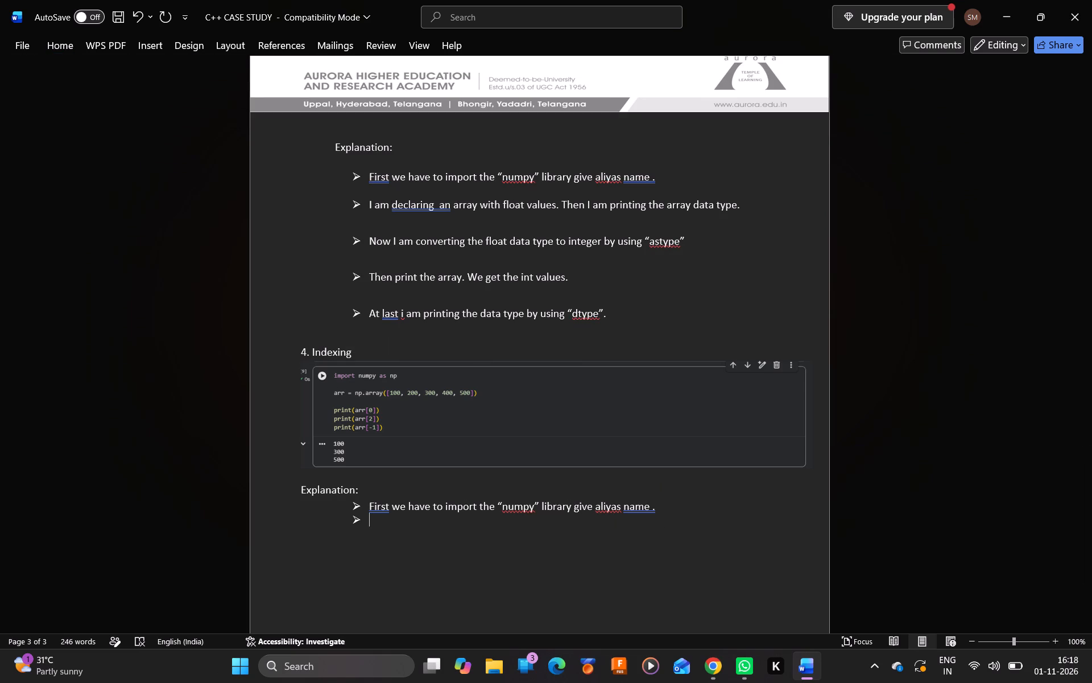
pyautogui.press('Return')
pyautogui.press('BackSpace')
pyautogui.press('Return')
pyautogui.write('ei')
pyautogui.press('Return')
pyautogui.press('Up')
pyautogui.press('Right')
pyautogui.press('Right')
pyautogui.press('BackSpace')
pyautogui.press('BackSpace')
pyautogui.press('BackSpace')
pyautogui.press('BackSpace')
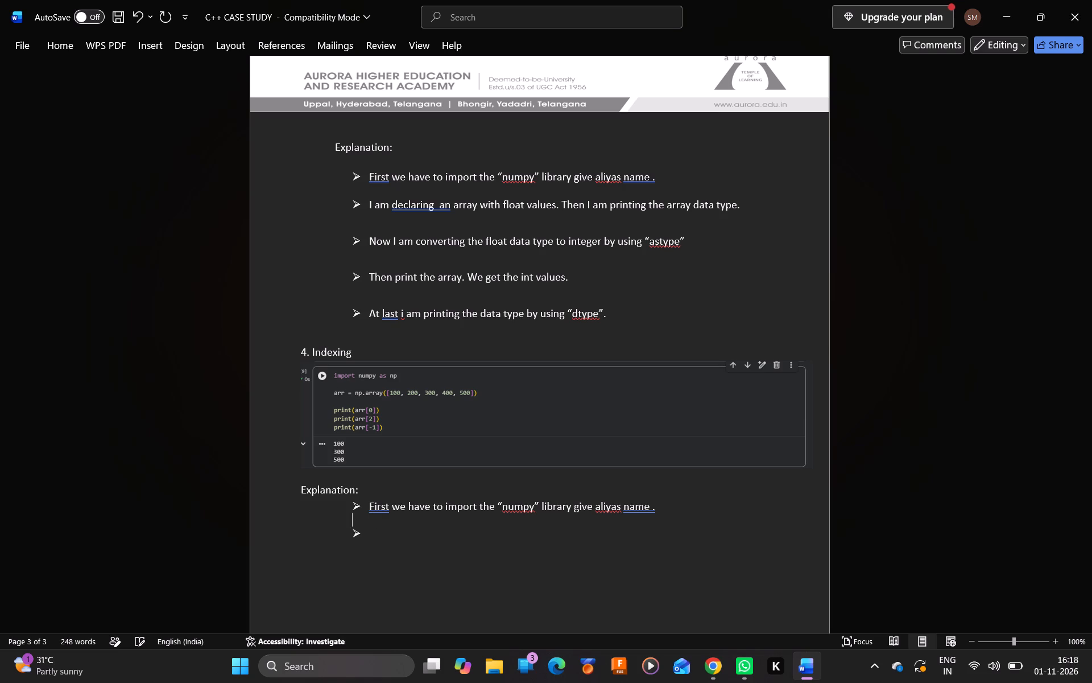
pyautogui.press('Down')
pyautogui.press('Right')
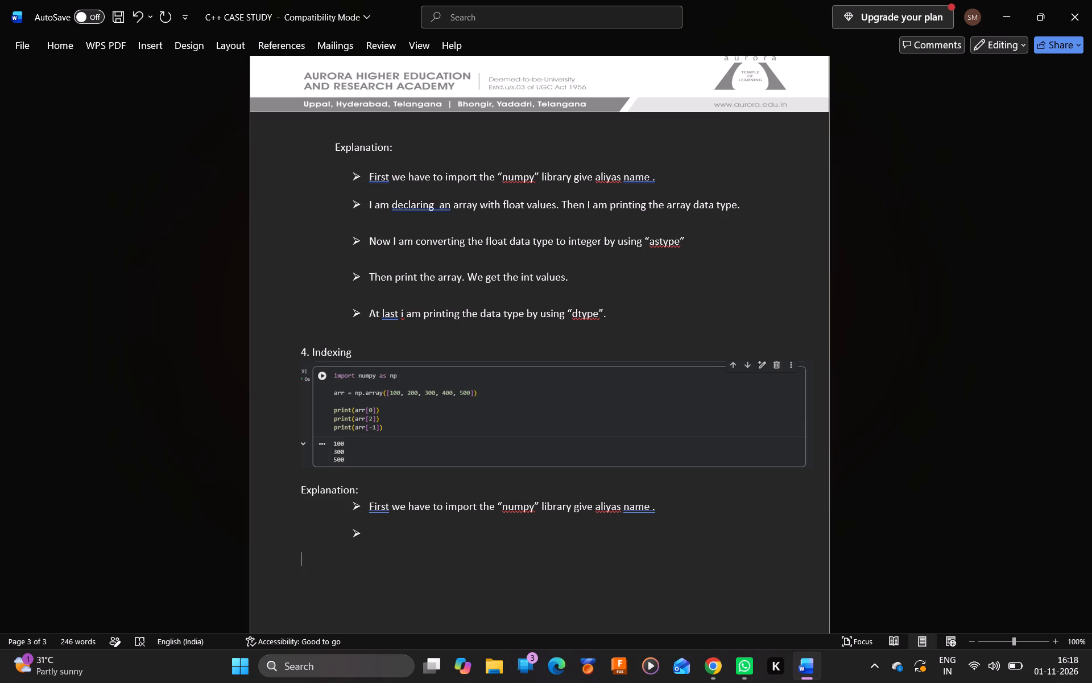
pyautogui.press('Up')
# Write "I am declare an array with integer values." as the second Indexing explanation bullet.
pyautogui.write('I')
pyautogui.press('space')
pyautogui.write('am d')
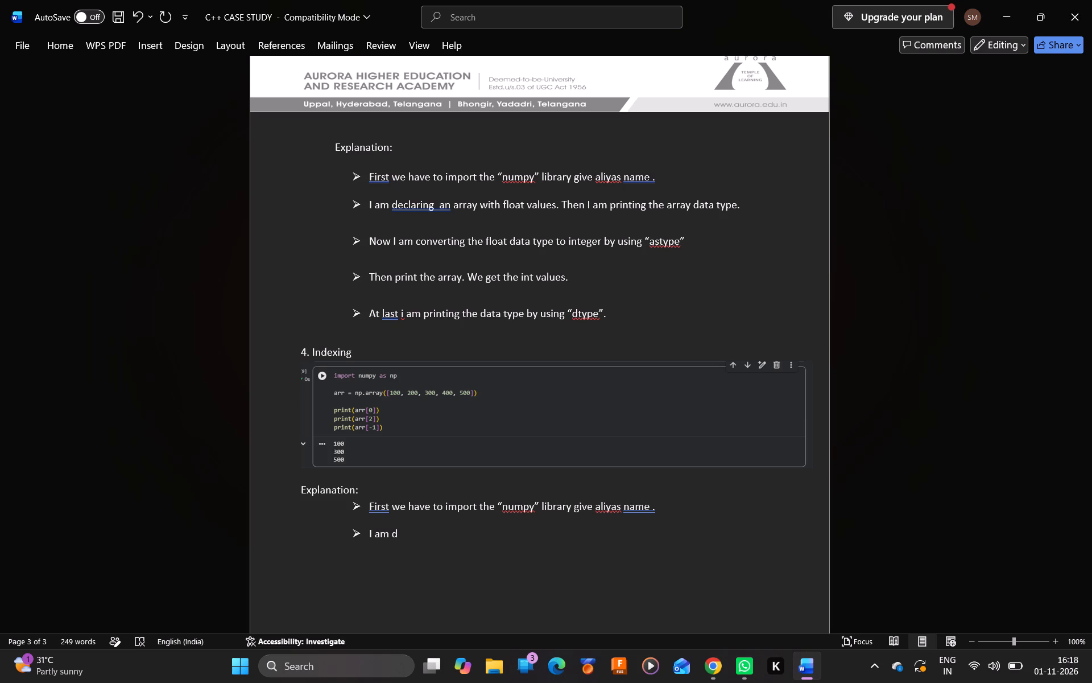
pyautogui.press('e')
pyautogui.write('cla')
pyautogui.write('re an')
pyautogui.press('space')
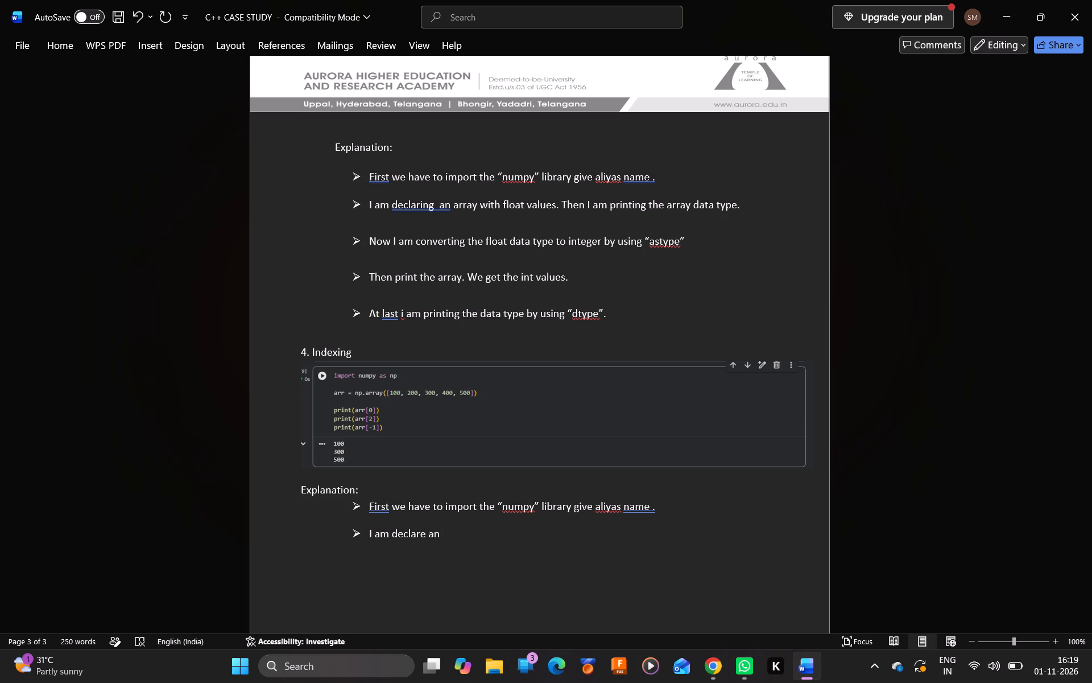
pyautogui.write('arrat')
pyautogui.press('space')
pyautogui.press('BackSpace')
pyautogui.press('BackSpace')
pyautogui.write('y')
pyautogui.press('space')
pyautogui.write('with integer values')
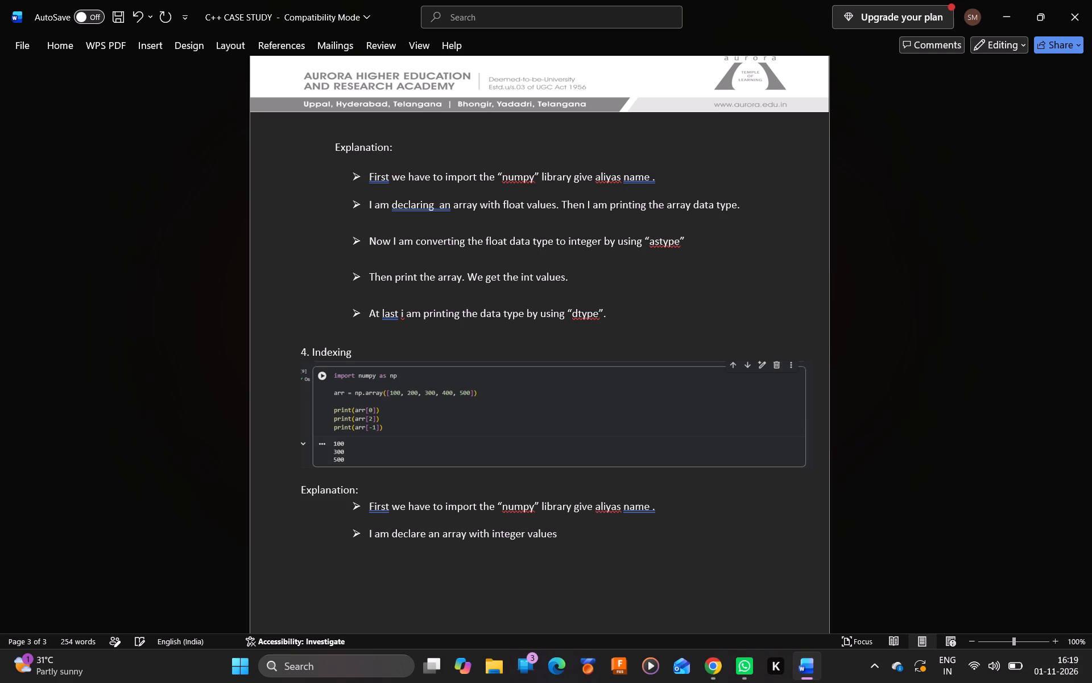
pyautogui.press('.')
pyautogui.hotkey('shift', 'Return')
pyautogui.press('BackSpace')
# Add a third Indexing explanation bullet reading "By using Indexing we get the position of element".
pyautogui.press('Return')
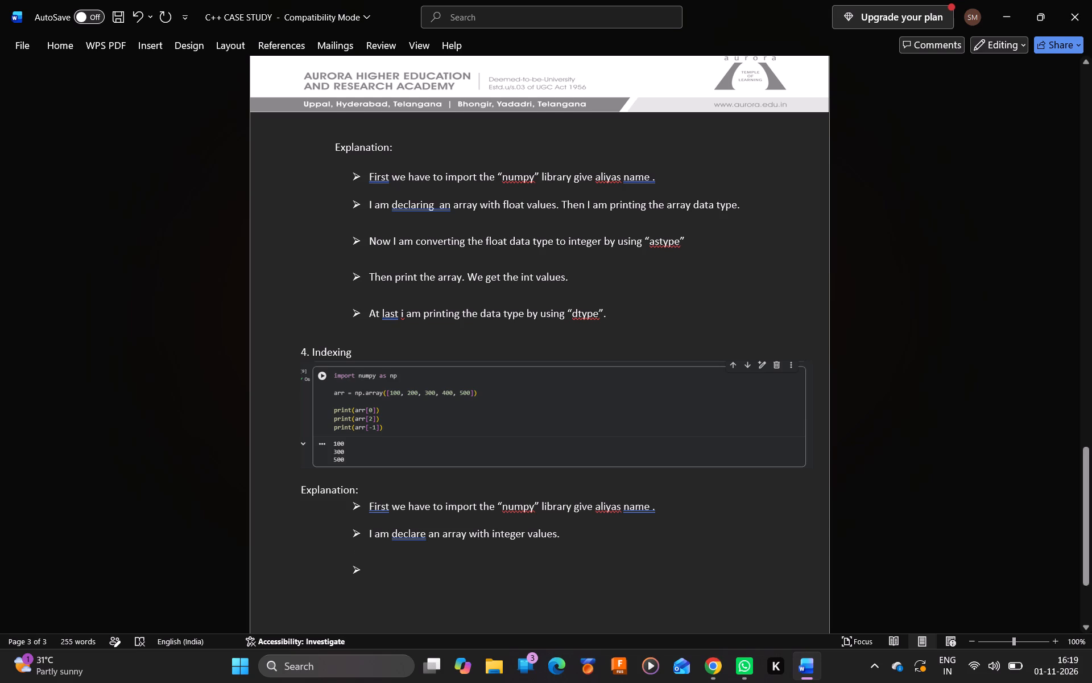
pyautogui.scroll(-4, 669, 402)
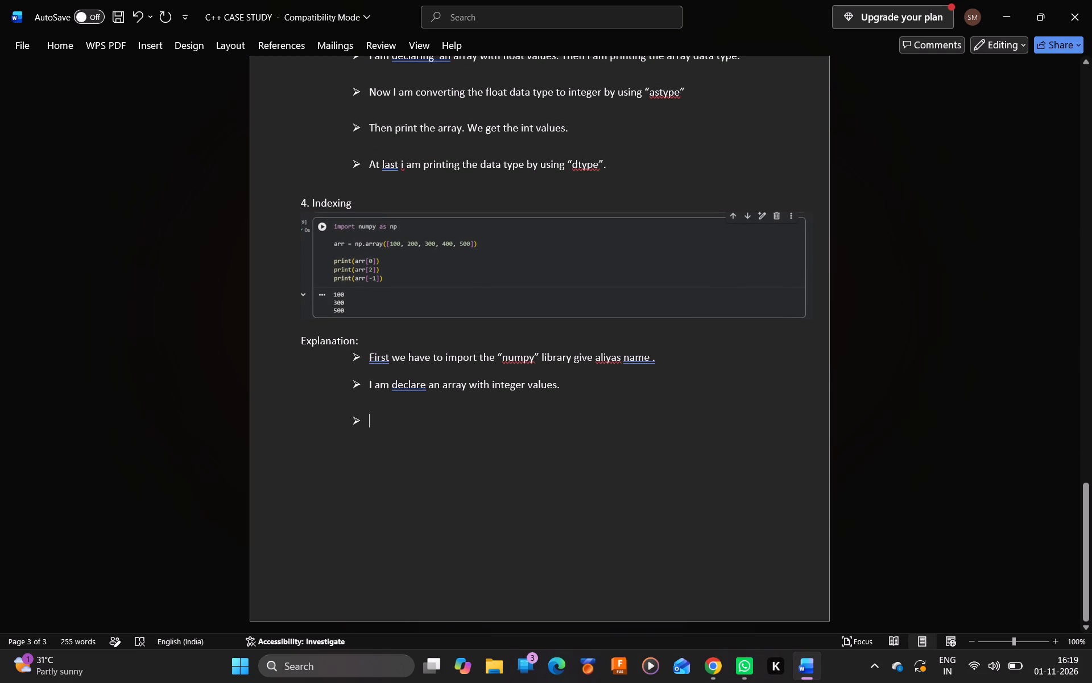
pyautogui.write('By')
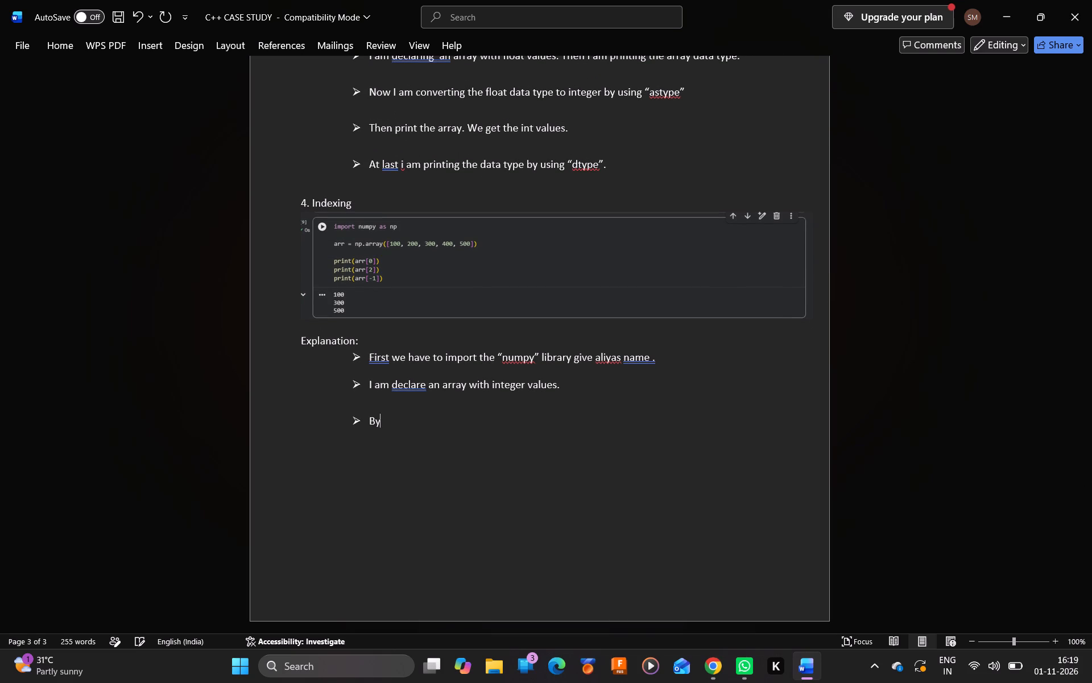
pyautogui.press('space')
pyautogui.write('usin')
pyautogui.write('g')
pyautogui.press('space')
pyautogui.write('In')
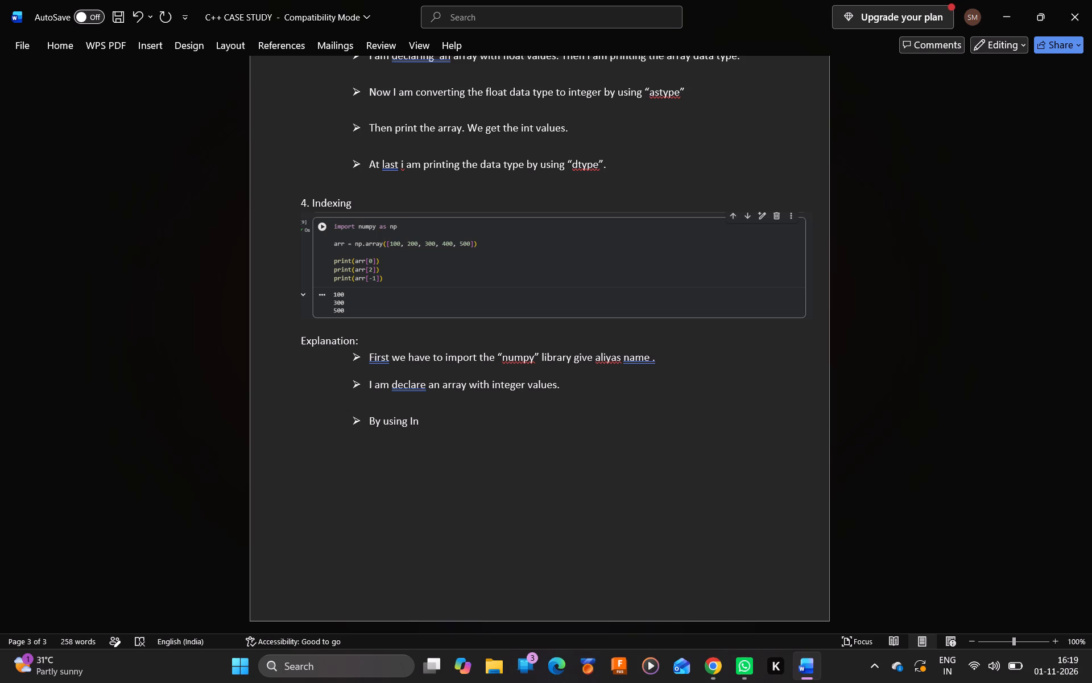
pyautogui.write('dexin')
pyautogui.write('g')
pyautogui.press('space')
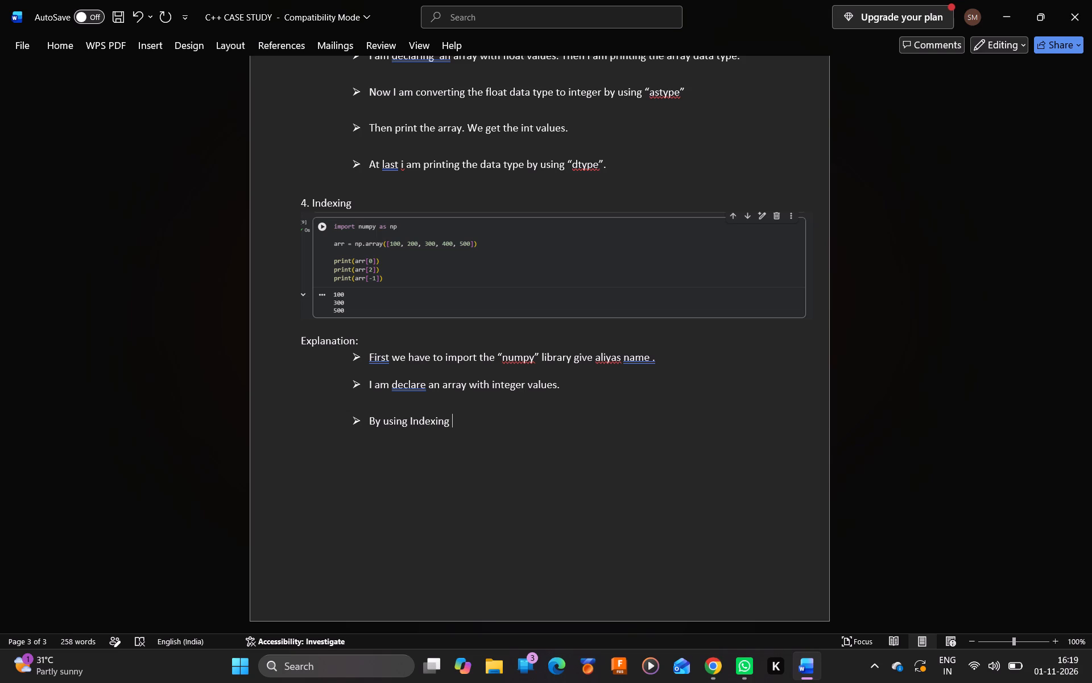
pyautogui.write('we')
pyautogui.press('space')
pyautogui.write('get the')
pyautogui.press('space')
pyautogui.write('position of')
pyautogui.press('space')
pyautogui.write('element')
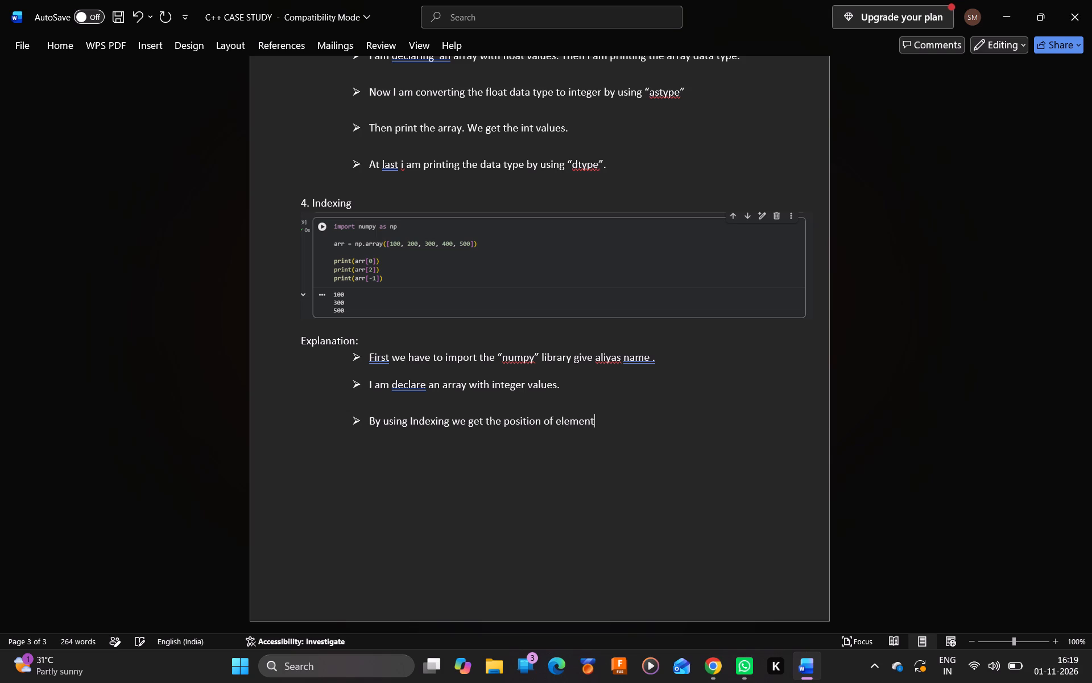
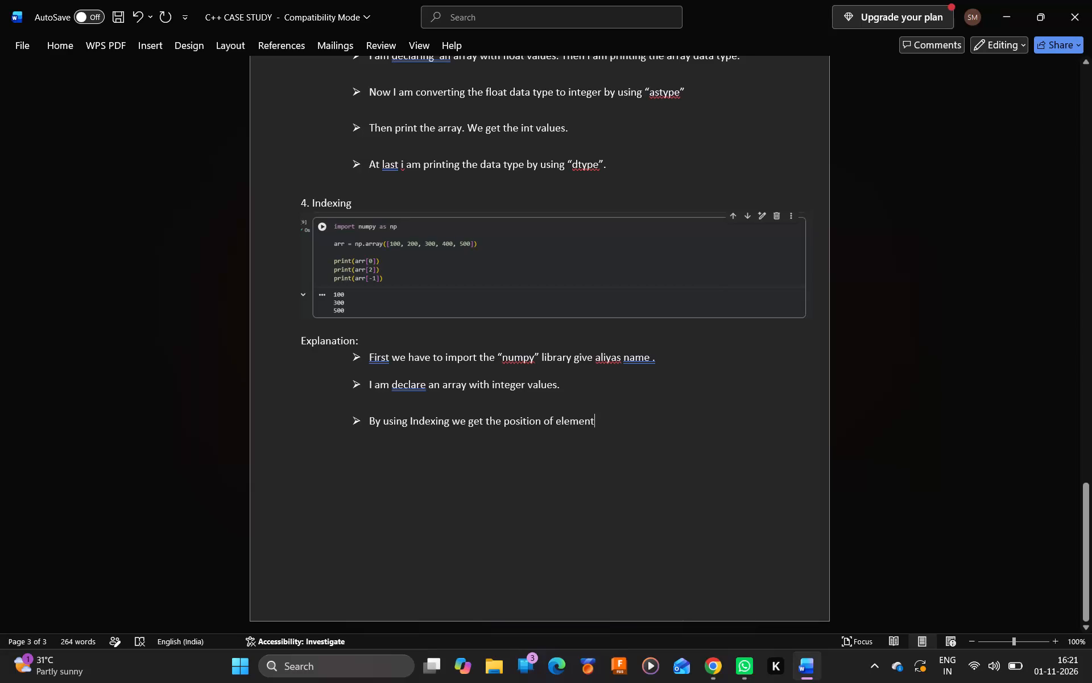
# Correct the third Indexing bullet to "By using Indexing we get the position of an element." and add an empty bullet below it.
pyautogui.click(615, 415)
pyautogui.click(557, 415)
pyautogui.write('an')
pyautogui.press('space')
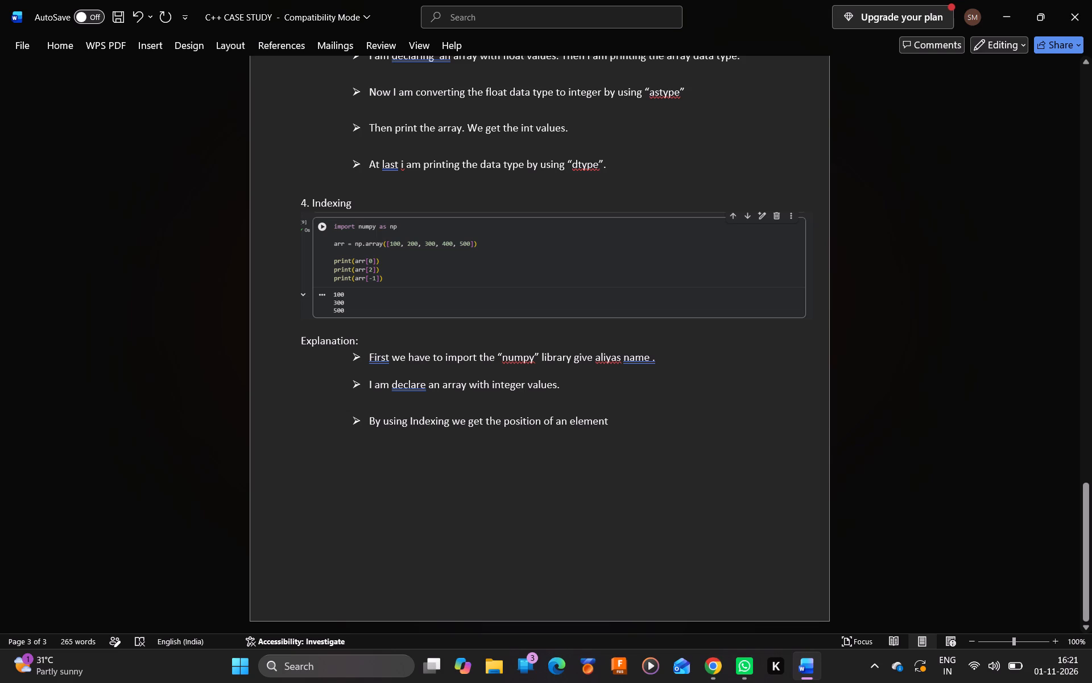
pyautogui.click(617, 421)
pyautogui.press('.')
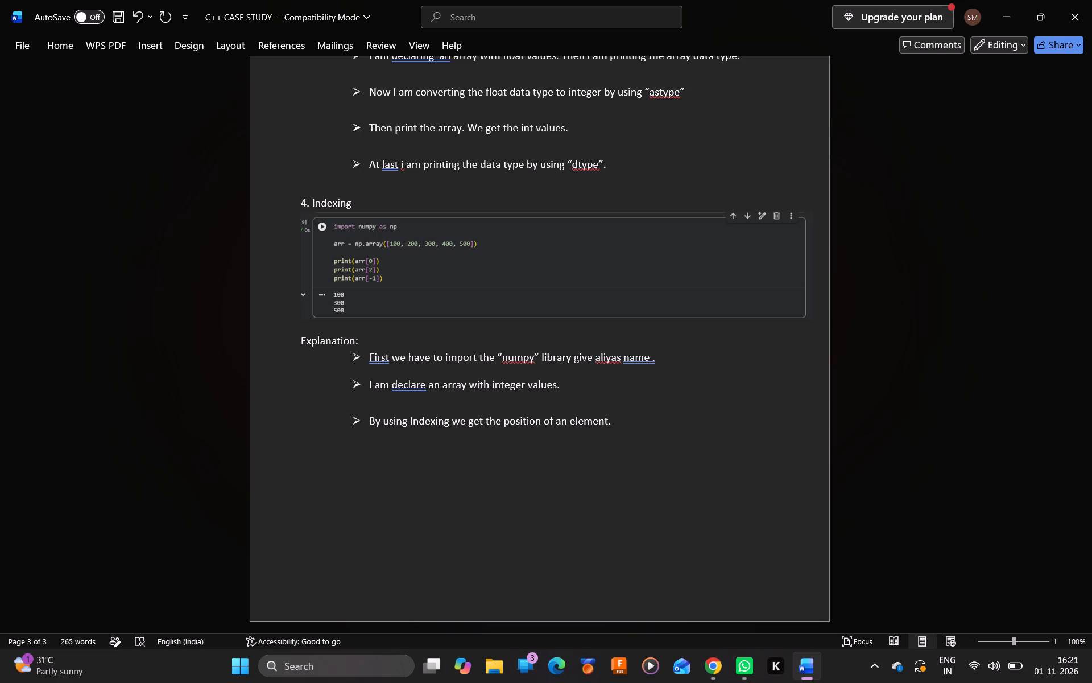
pyautogui.press('Return')
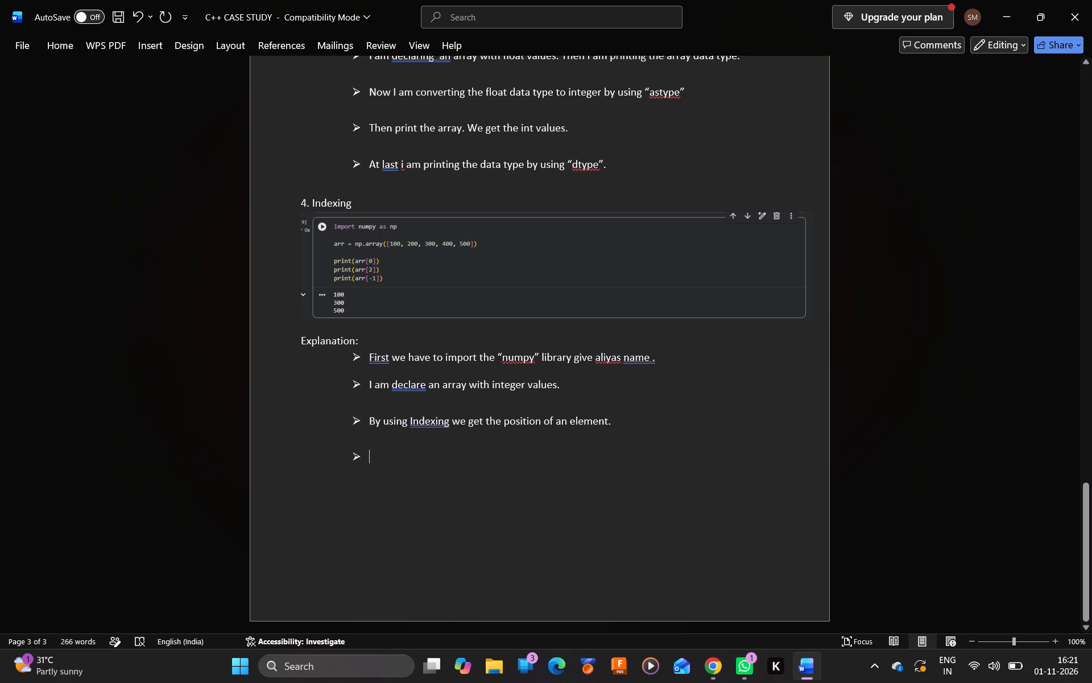